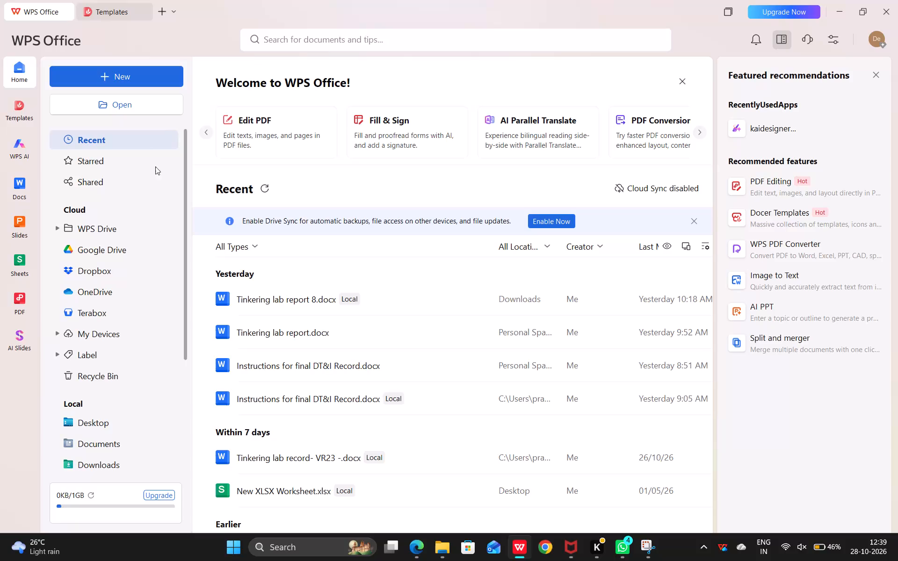
Open the tinkering lab CSE-B template presentation from the recent files in File Explorer.
left_click(880, 3)
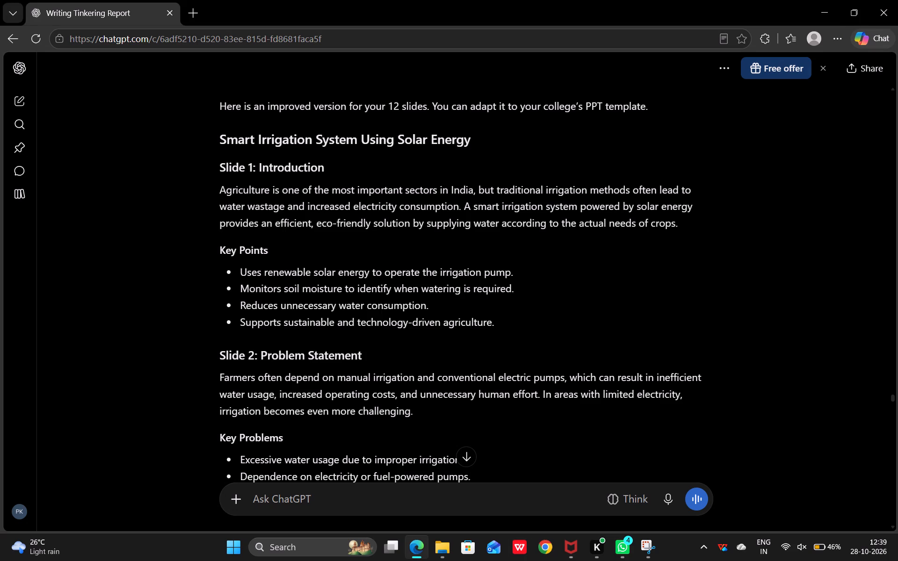
left_click(437, 547)
left_click(403, 495)
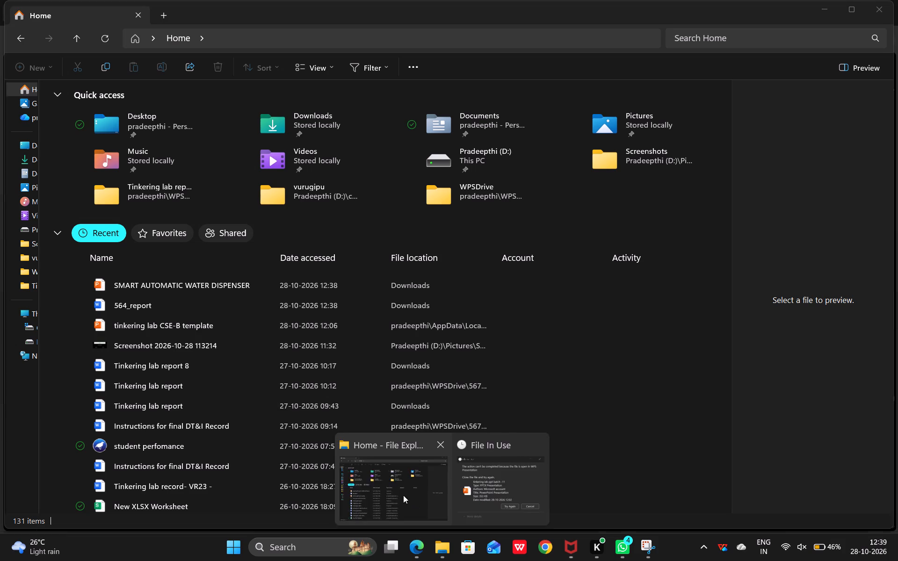
double_click(188, 331)
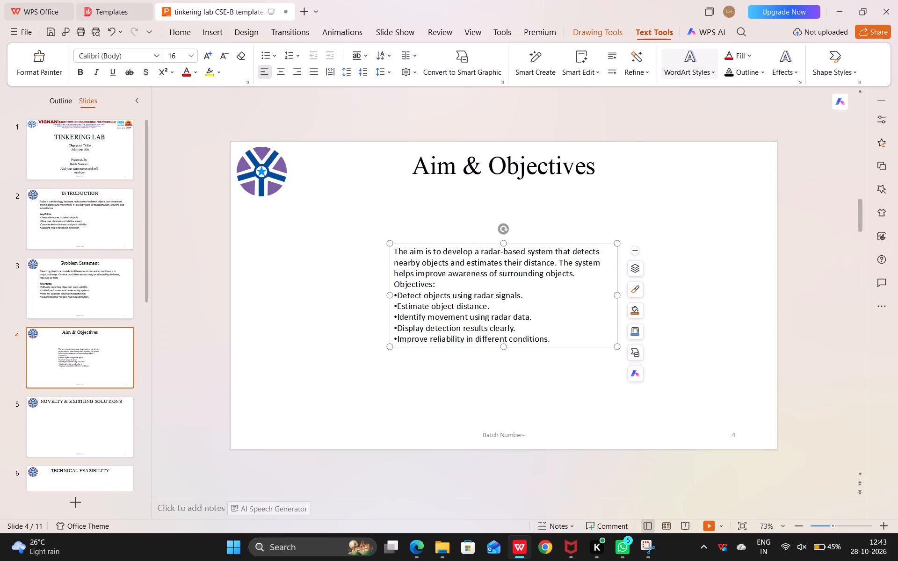
left_click_drag(389, 245, 299, 194)
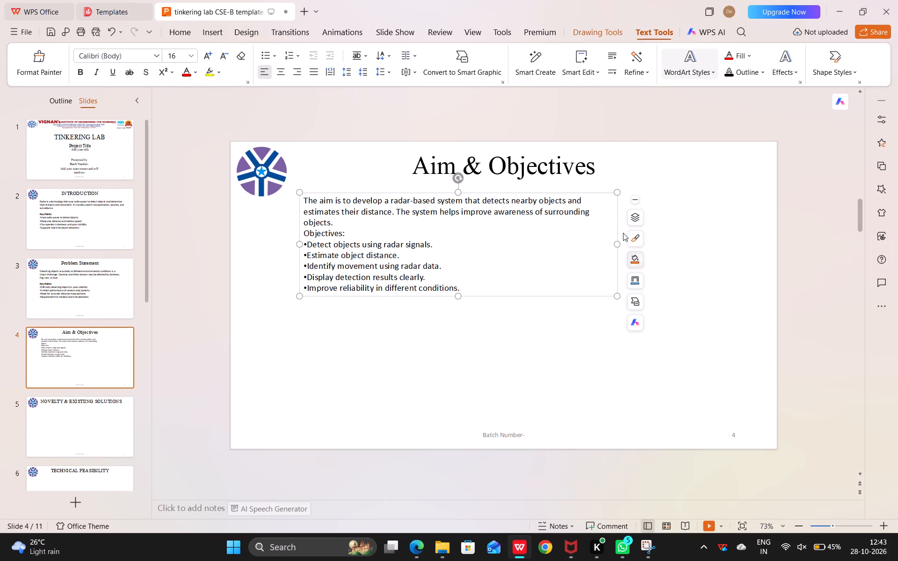
Set all body text on the Aim & Objectives slide to font size 24.
left_click_drag(475, 284, 295, 201)
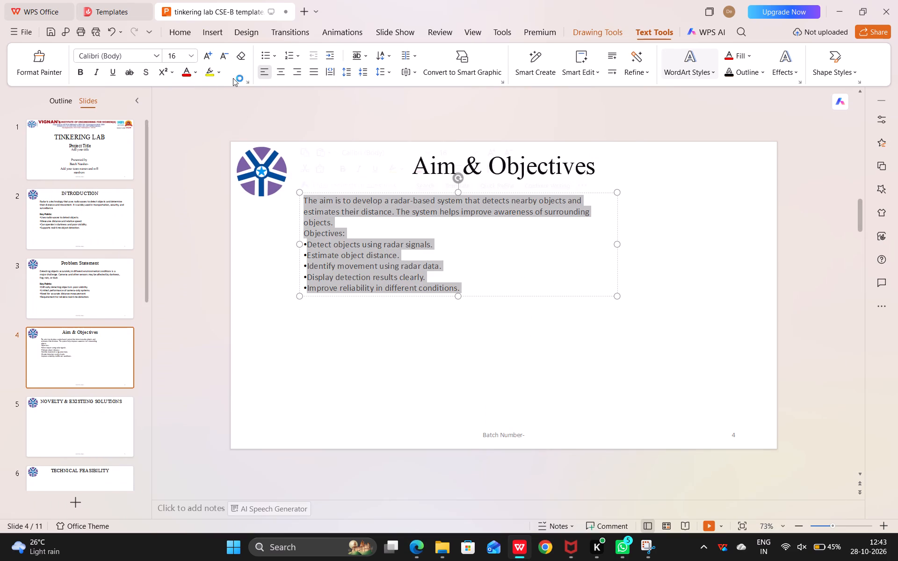
left_click(194, 56)
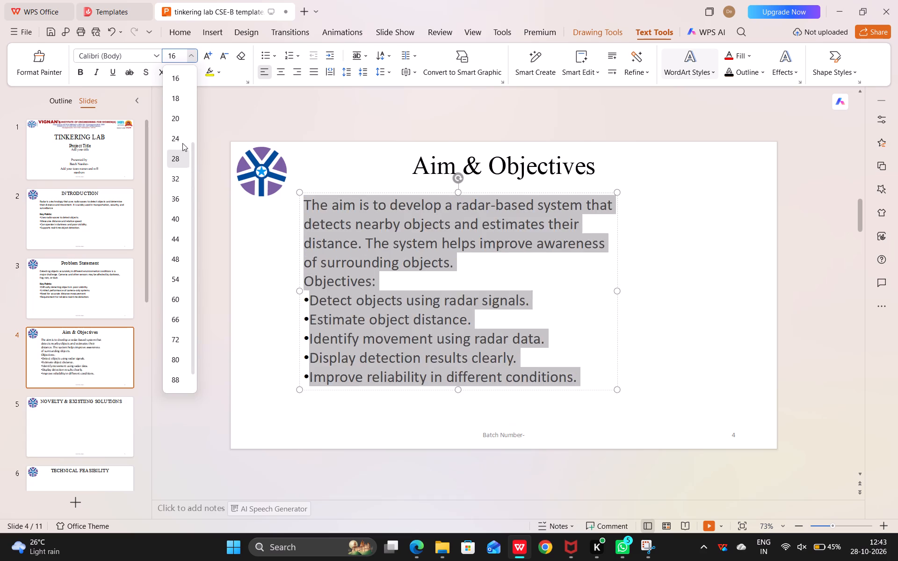
left_click(182, 142)
left_click(582, 239)
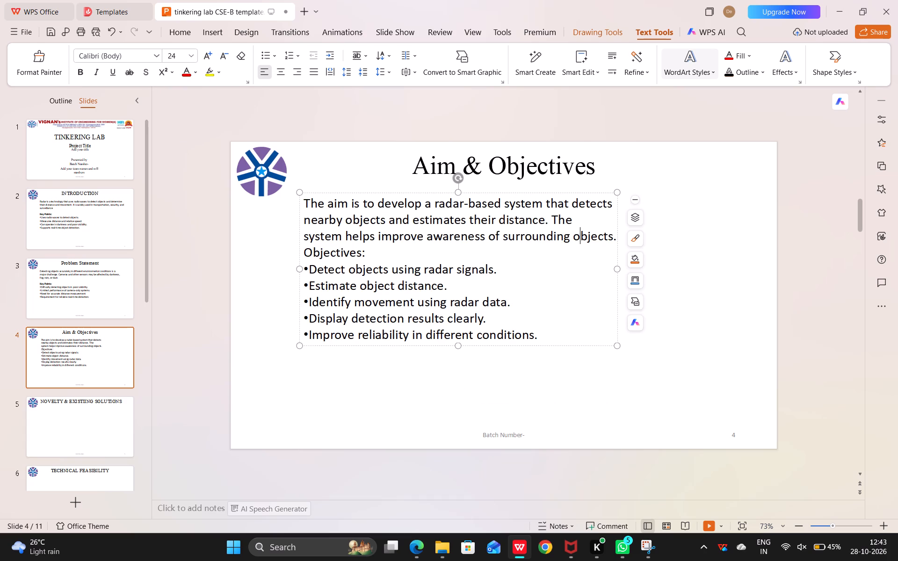
Make the "Objectives:" heading bold on the Aim & Objectives slide.
left_click_drag(370, 251, 304, 253)
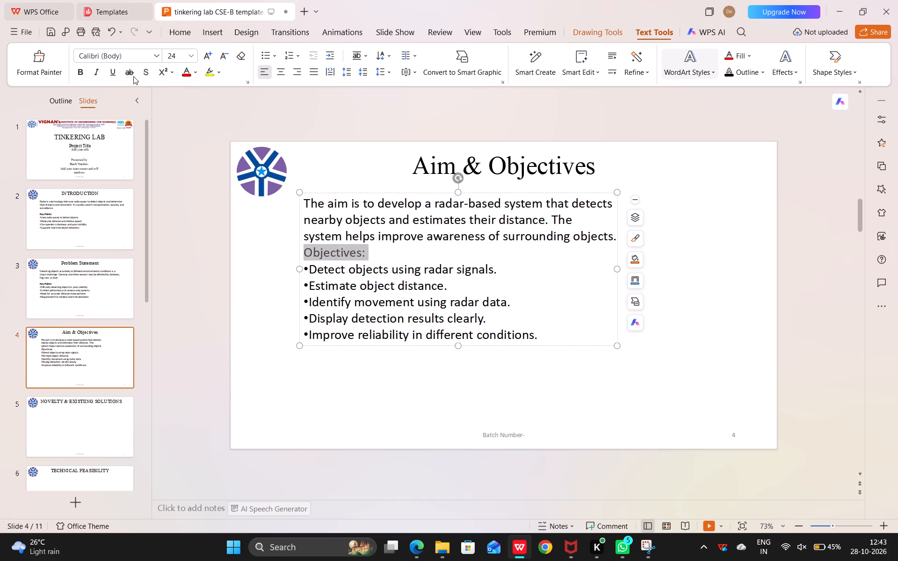
left_click(86, 71)
left_click(513, 266)
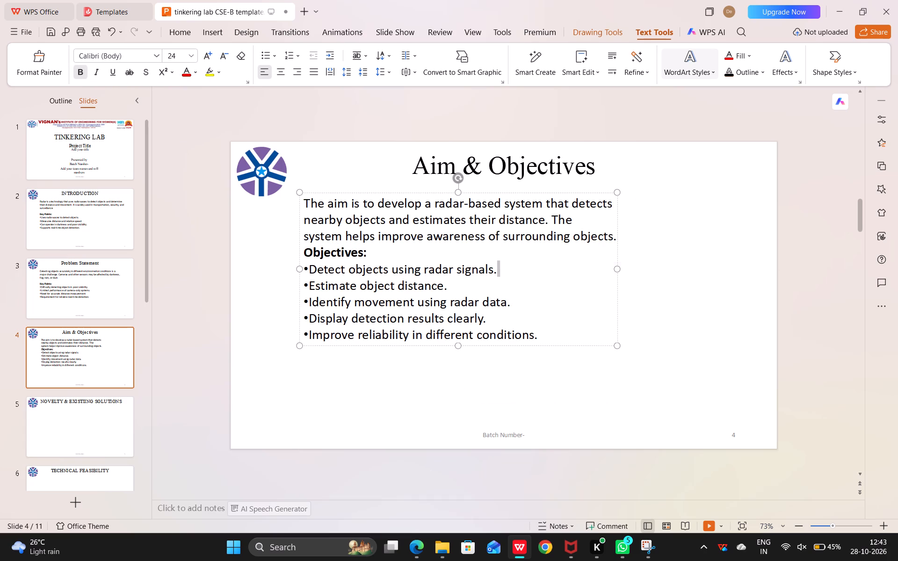
Widen the Aim & Objectives body text box and insert a blank line above the "Objectives:" heading.
left_click_drag(615, 345, 693, 395)
left_click(505, 235)
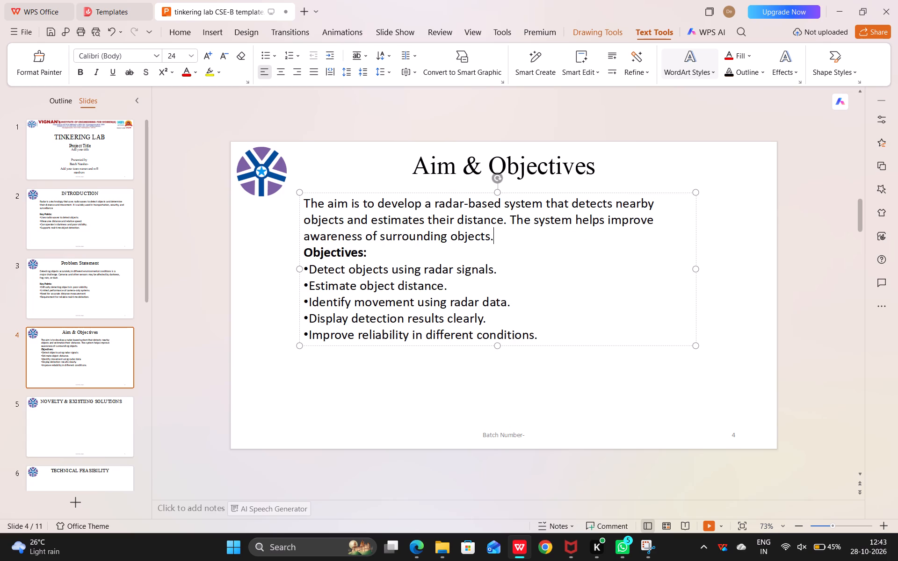
key("Return")
left_click(502, 398)
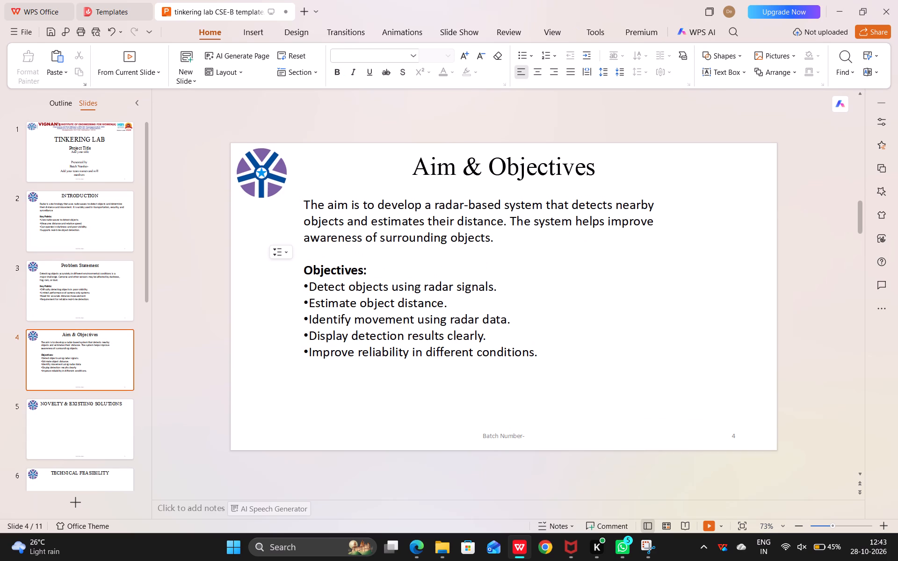
Switch to Edge and copy the words "Existing System" from the Slide 4 heading in the ChatGPT answer.
left_click(415, 558)
scroll(300, 349, "down", 2)
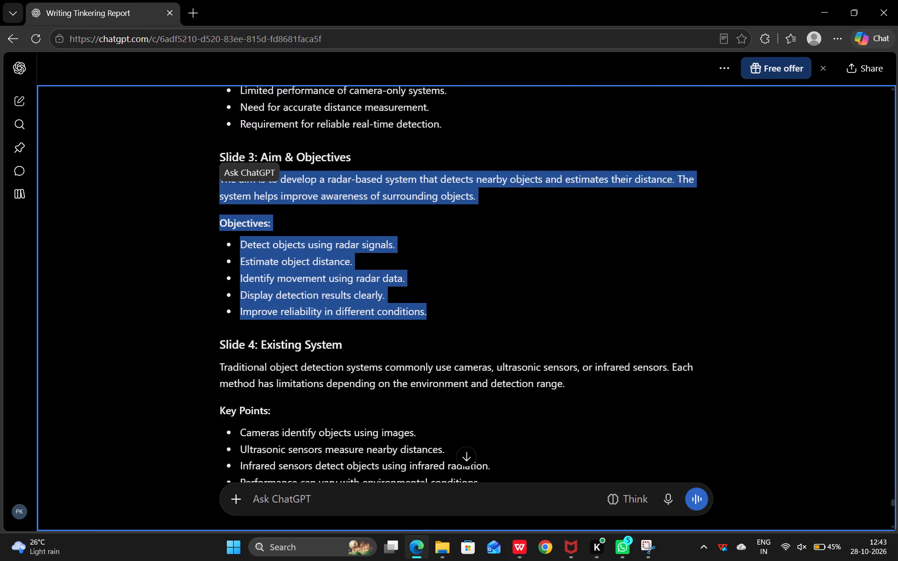
left_click(286, 311)
left_click_drag(287, 311, 289, 318)
left_click(290, 320)
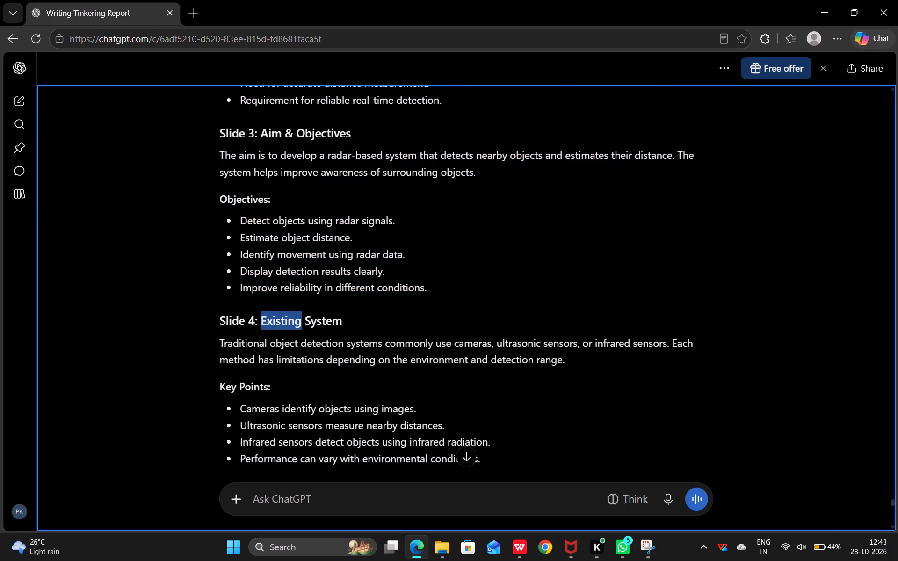
left_click(301, 325)
left_click_drag(353, 317, 271, 317)
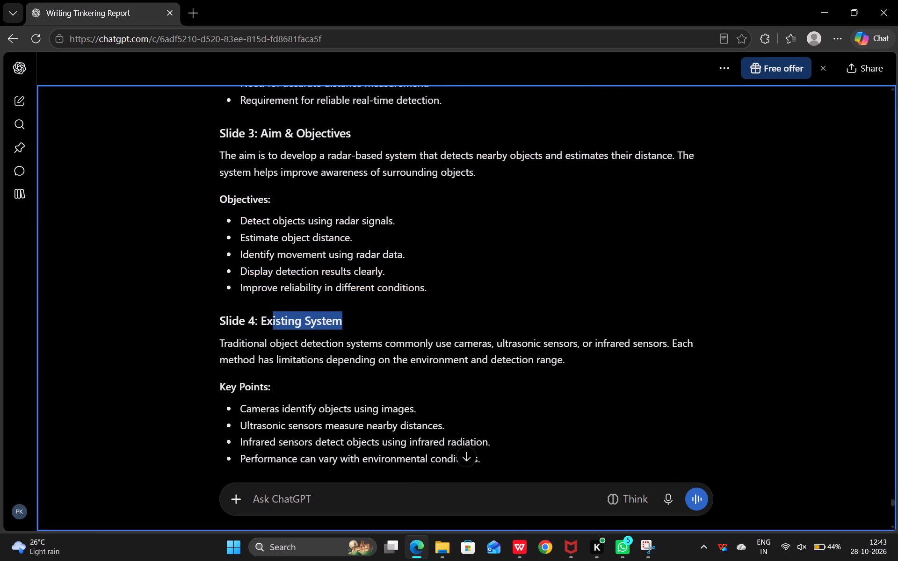
left_click_drag(271, 317, 261, 316)
key("ctrl+c")
Return to WPS Office and replace the slide 5 title about novelty and existing solutions with the copied "Existing System".
left_click(416, 542)
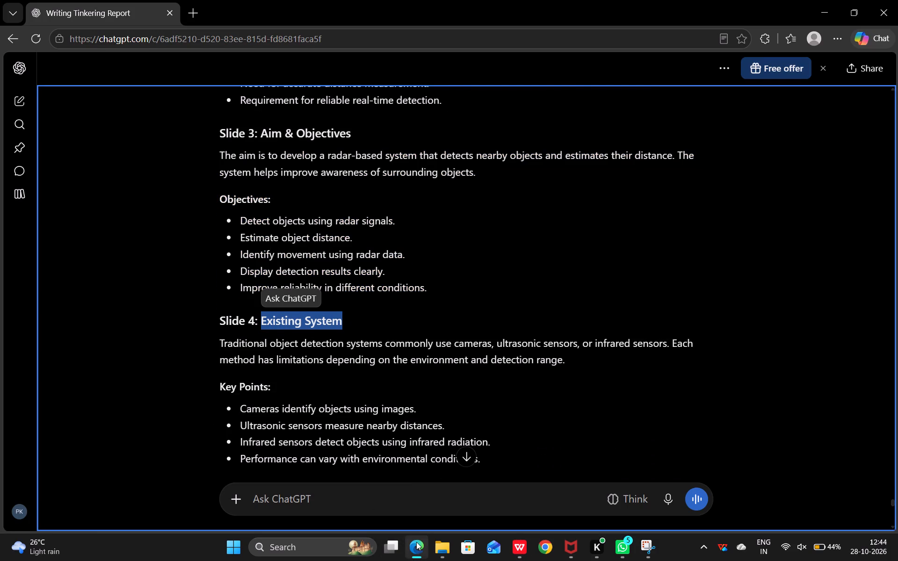
left_click(114, 411)
triple_click(482, 165)
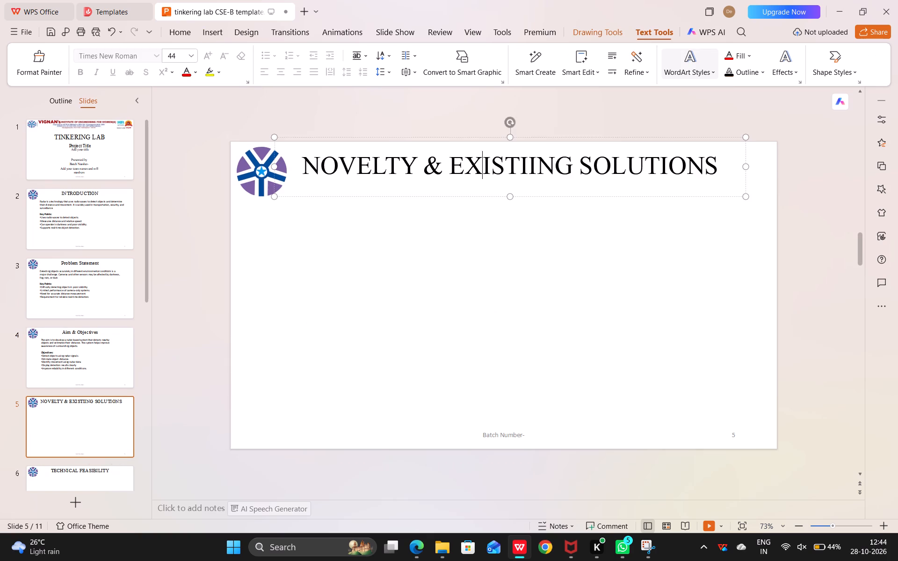
key("BackSpace")
key("ctrl+v")
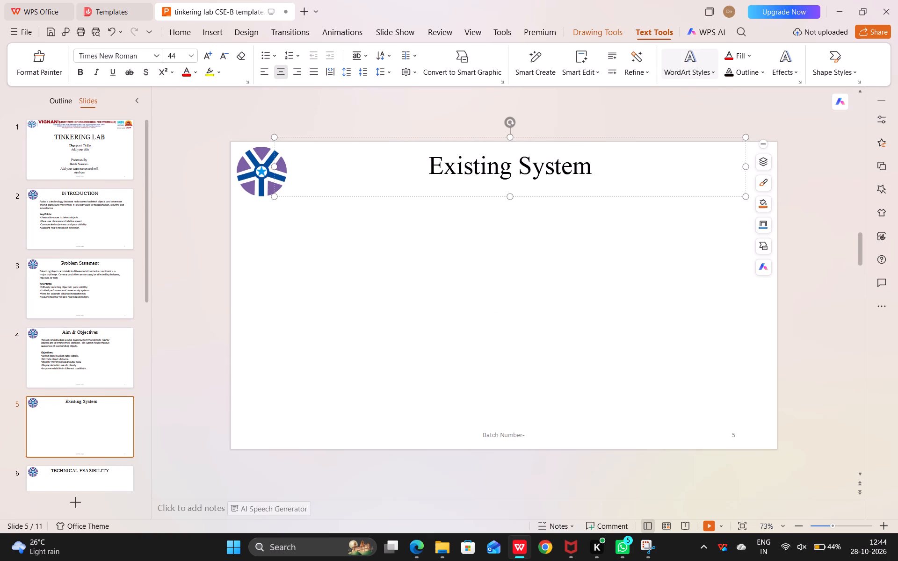
left_click(507, 269)
Copy the Slide 4 Existing System paragraph and key points from ChatGPT in Edge and paste them onto slide 5 in WPS Office.
left_click(411, 545)
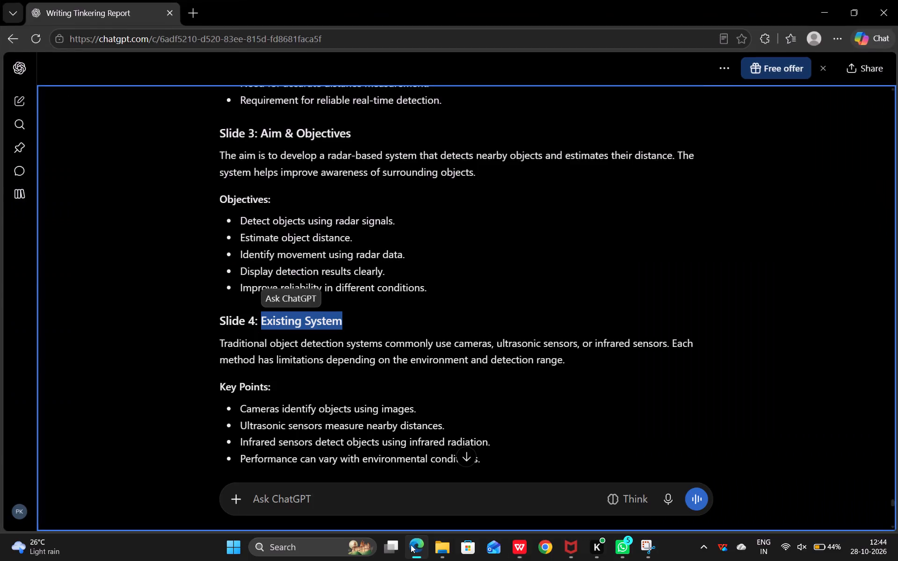
scroll(348, 419, "down", 2)
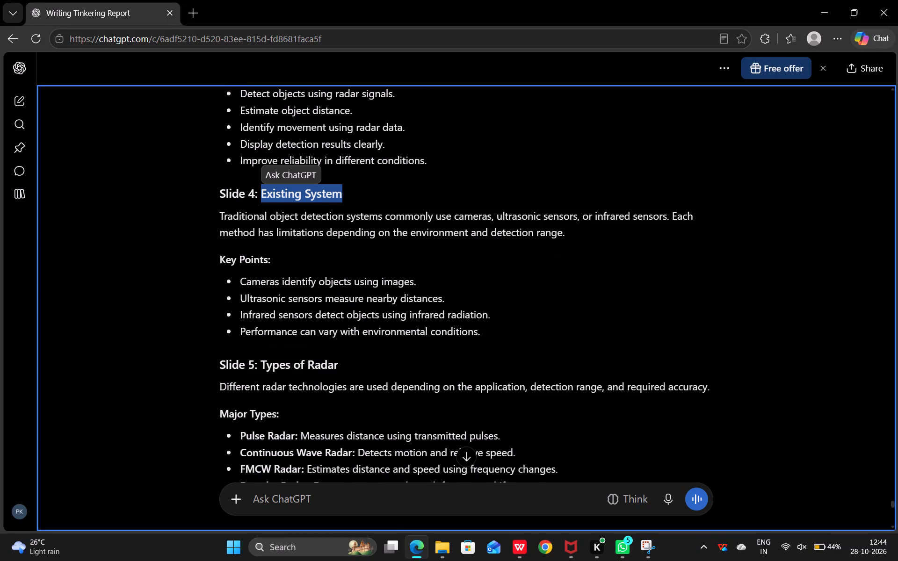
left_click_drag(221, 212, 481, 334)
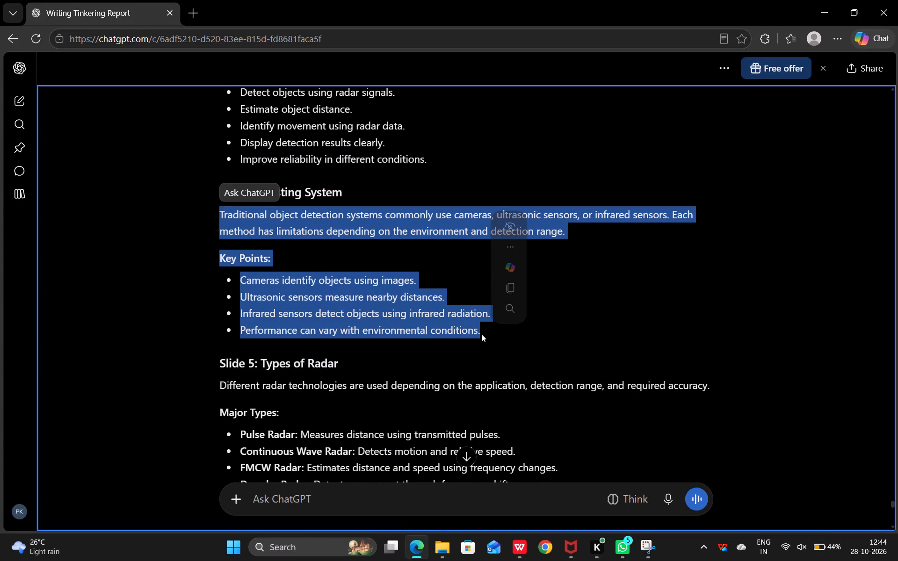
key("ctrl+c")
left_click(411, 546)
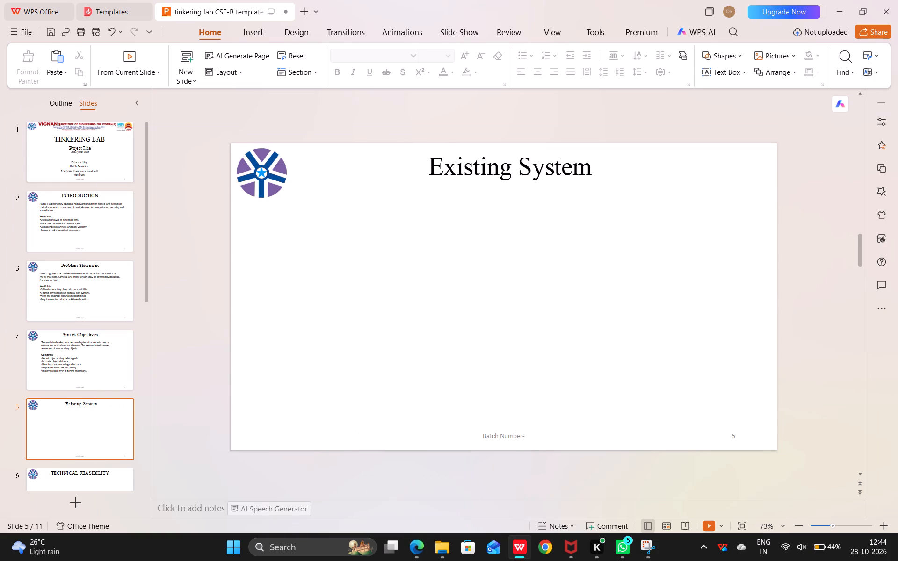
key("ctrl+v")
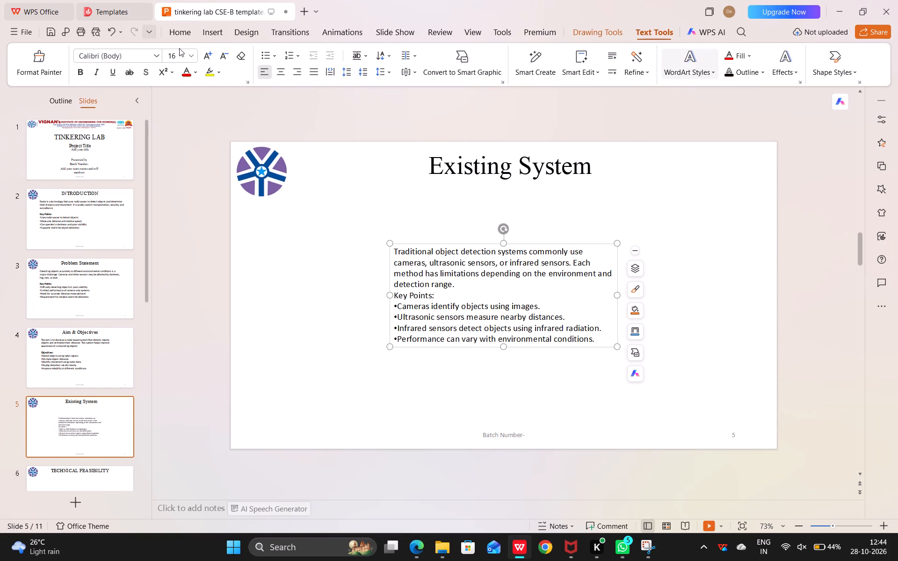
Set the pasted Existing System body text to size 24 and enlarge its text box to span most of the slide.
left_click(193, 57)
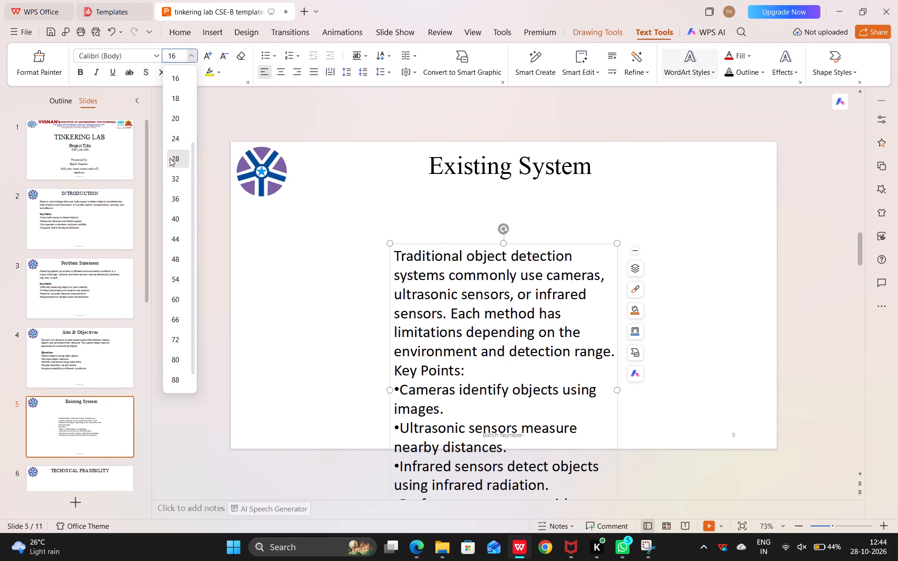
left_click(172, 143)
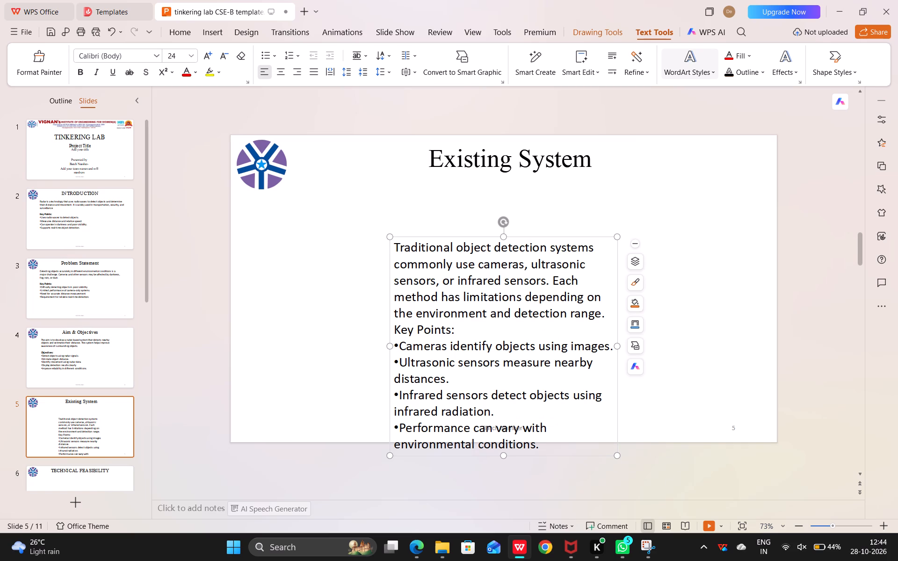
left_click_drag(389, 237, 318, 190)
left_click_drag(618, 381, 697, 403)
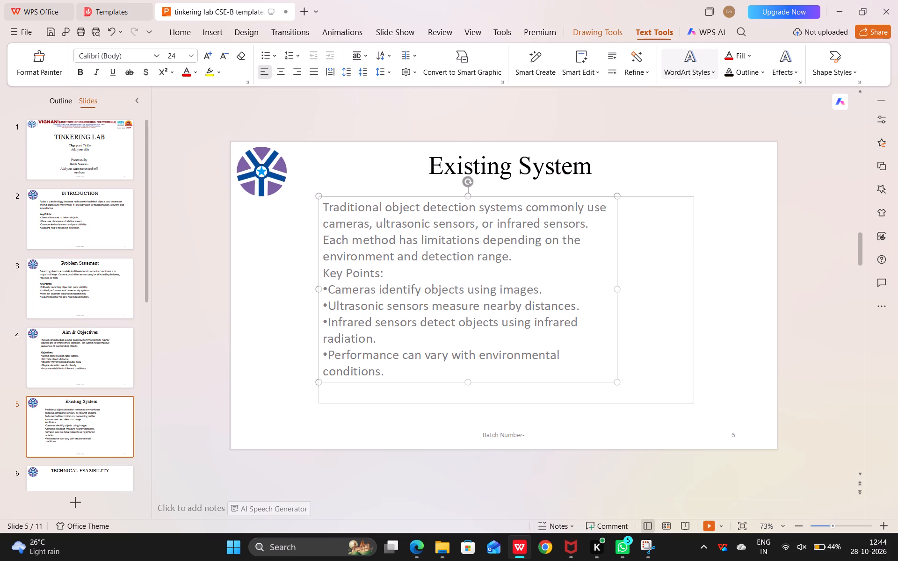
left_click_drag(697, 403, 730, 434)
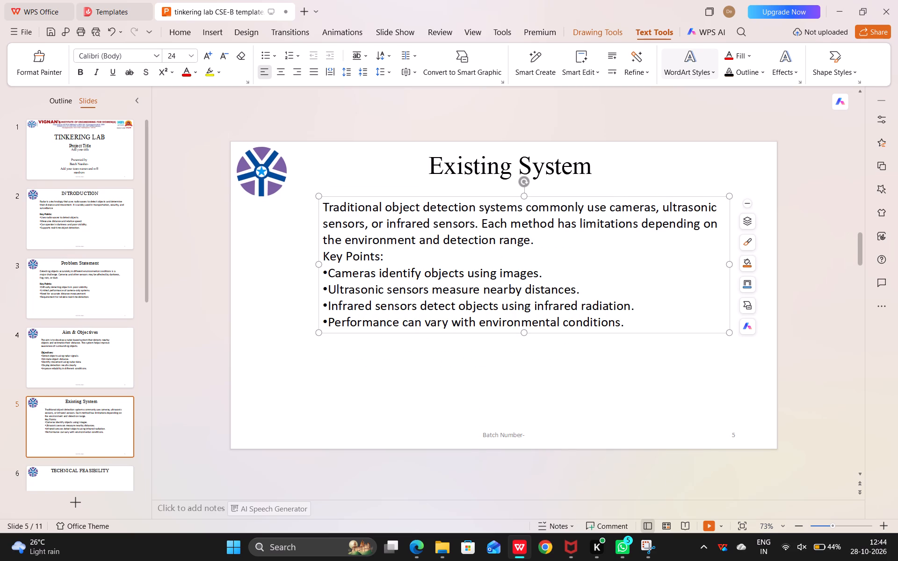
Insert a blank line above the "Key Points:" heading on the Existing System slide and make the heading bold.
left_click(568, 235)
key("Return")
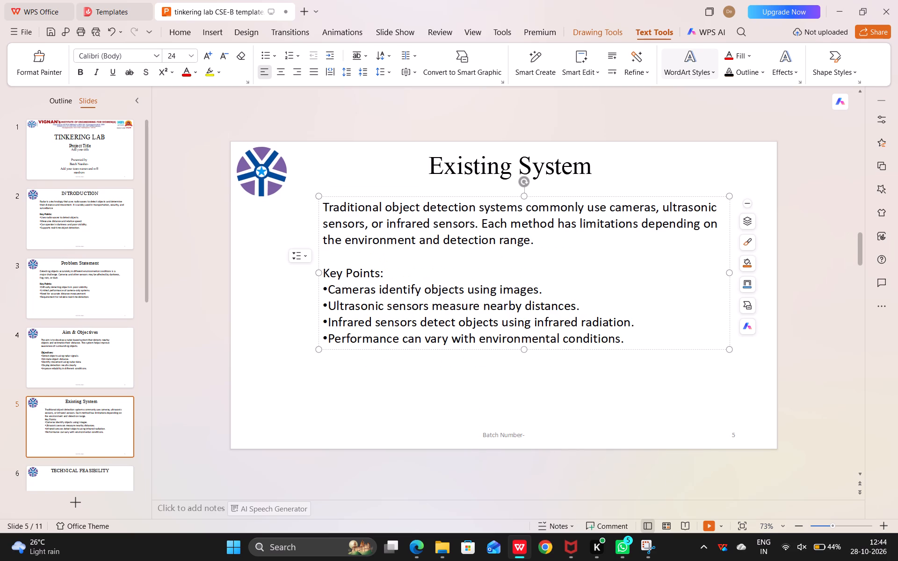
left_click_drag(394, 276, 309, 271)
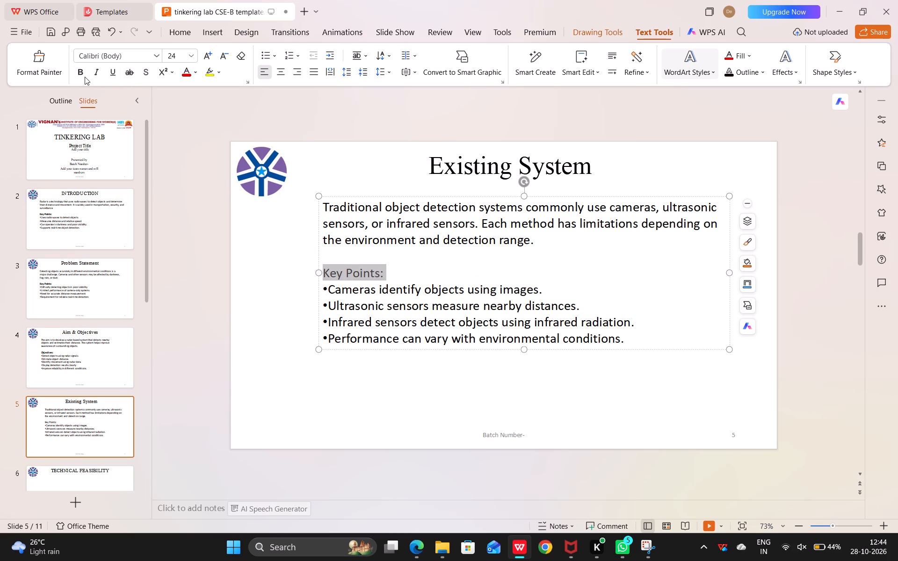
left_click(82, 76)
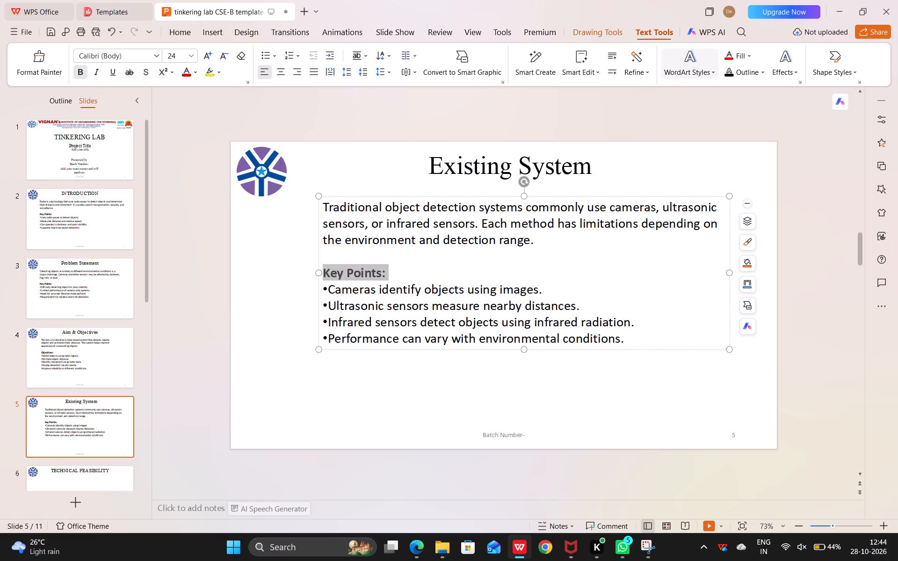
Widen the Existing System body text box slightly on both sides.
left_click_drag(731, 350, 744, 398)
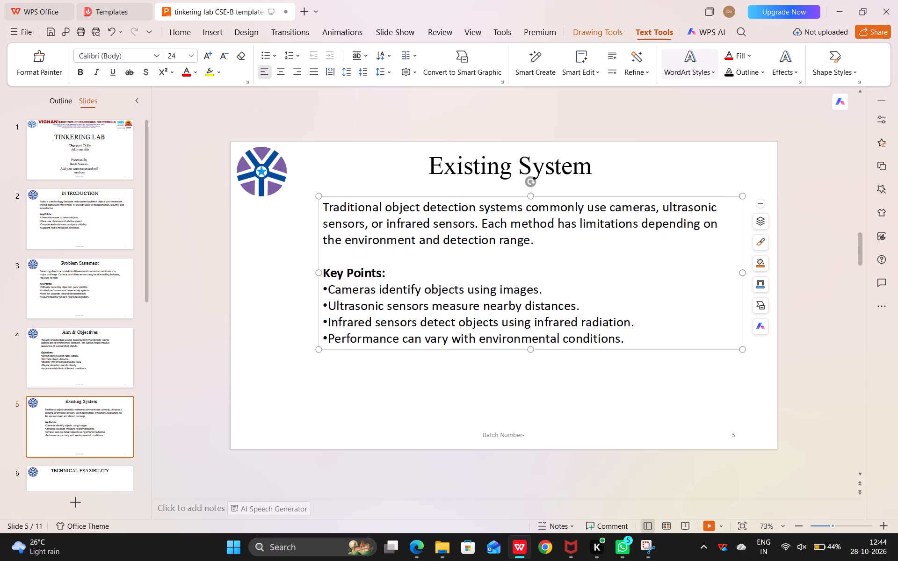
left_click_drag(319, 196, 297, 193)
left_click(474, 375)
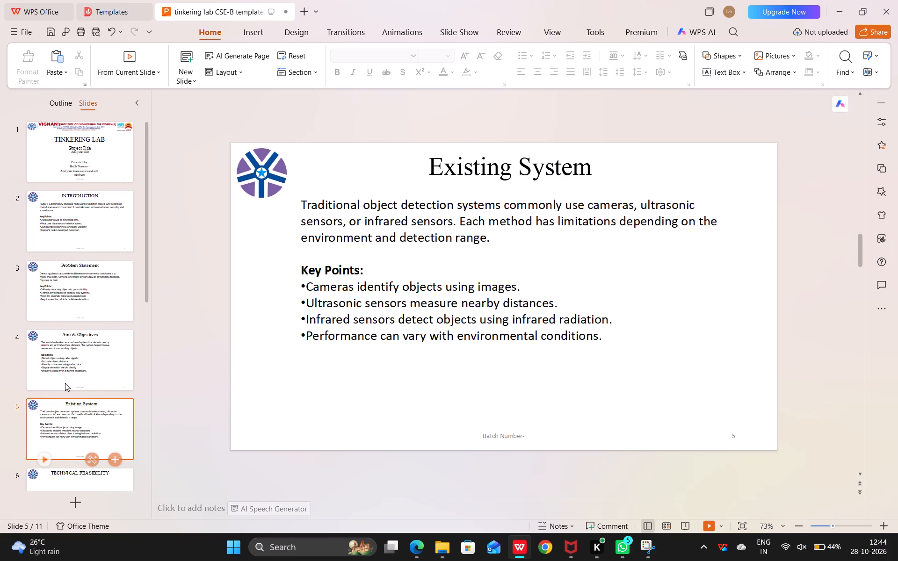
scroll(65, 383, "down", 1)
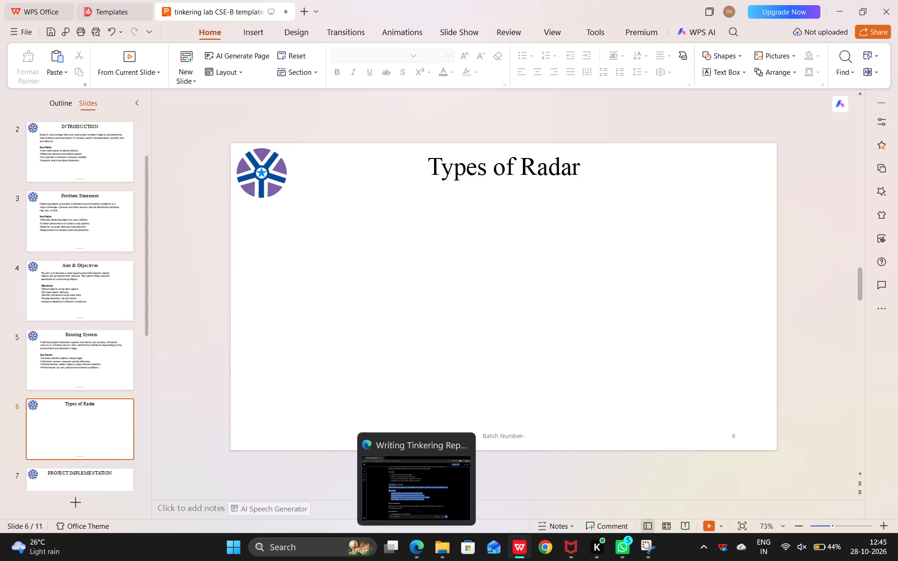
left_click(575, 169)
left_click(582, 174)
key("Right")
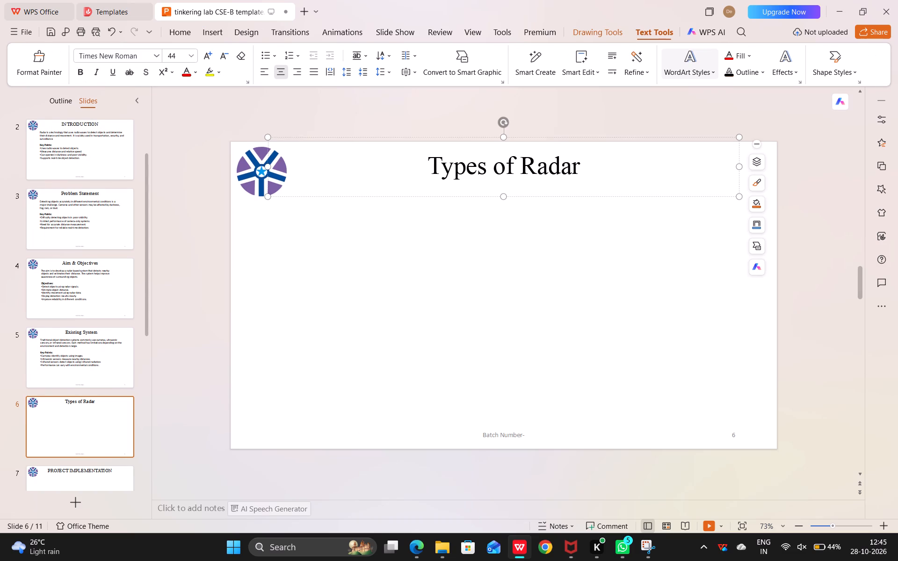
key("BackSpace")
key("BackSpace")
key("BackSpace")
key("BackSpace")
key("BackSpace")
key("BackSpace")
key("BackSpace")
key("BackSpace")
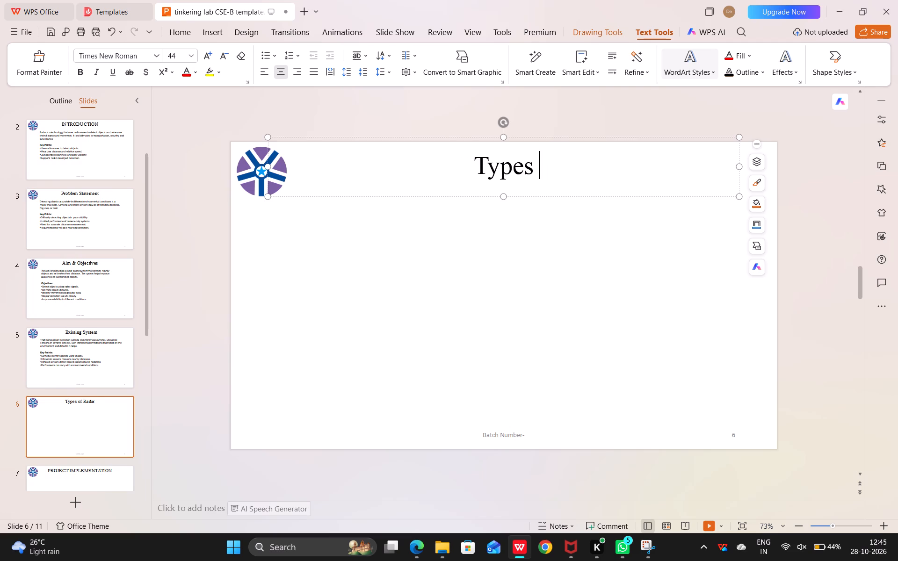
Paste the copied radar types text onto slide 6 and widen its text box on both sides.
left_click(360, 236)
right_click(360, 236)
left_click(412, 256)
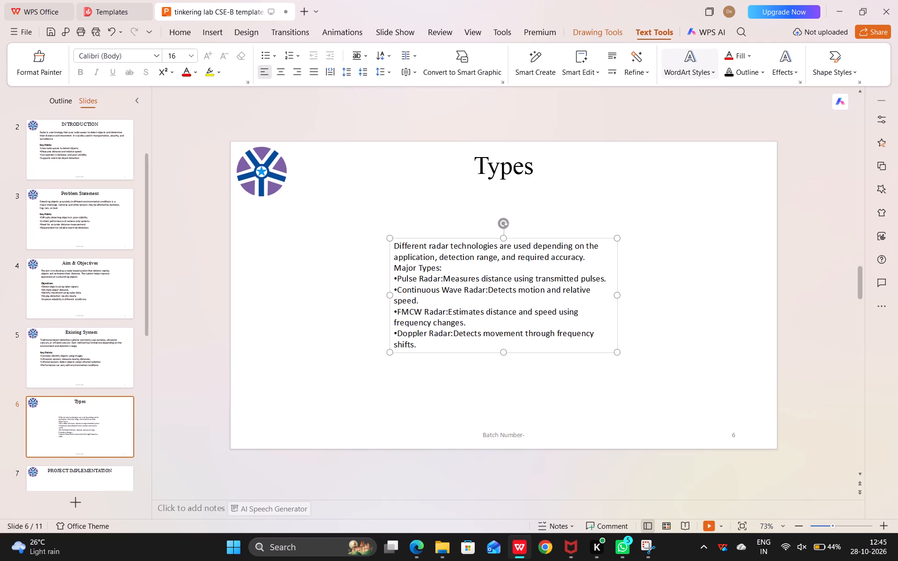
left_click_drag(391, 239, 323, 220)
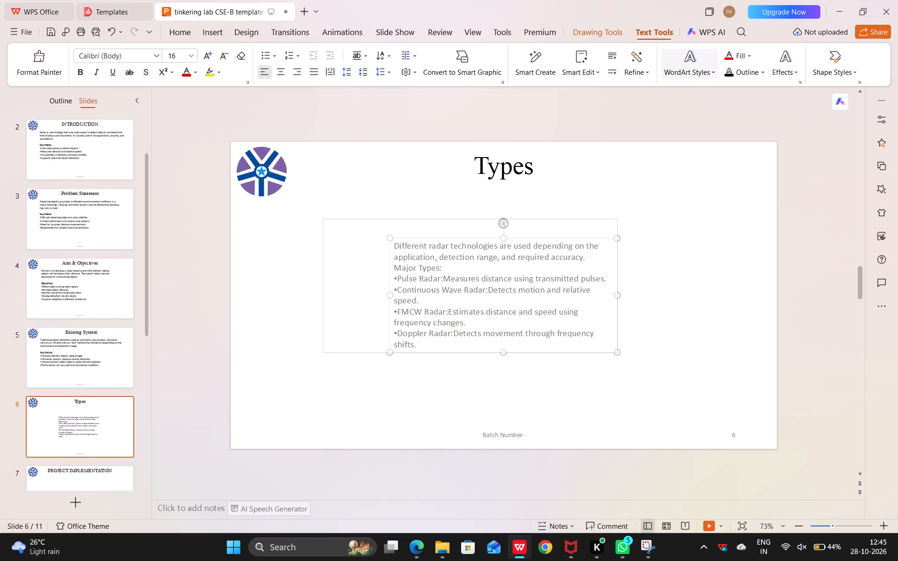
left_click_drag(323, 220, 314, 221)
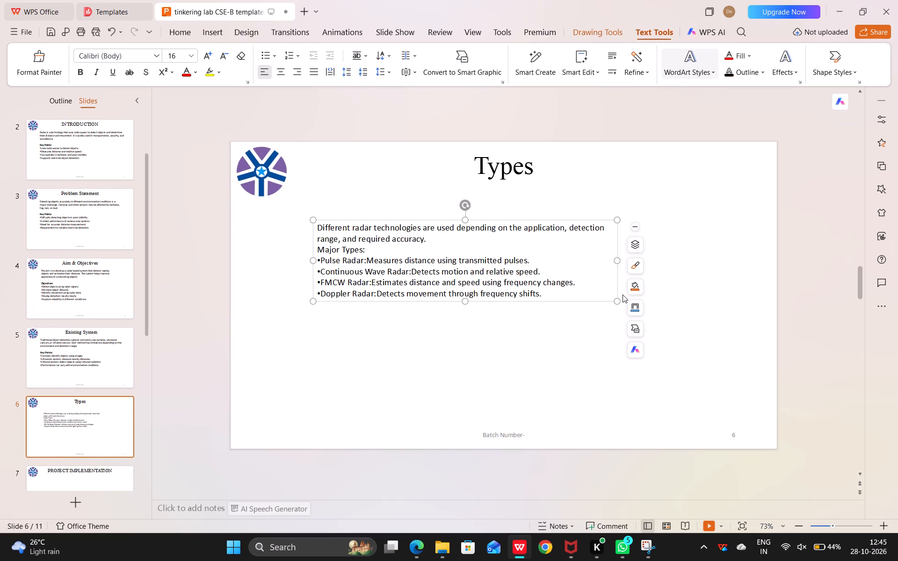
left_click_drag(618, 302, 663, 371)
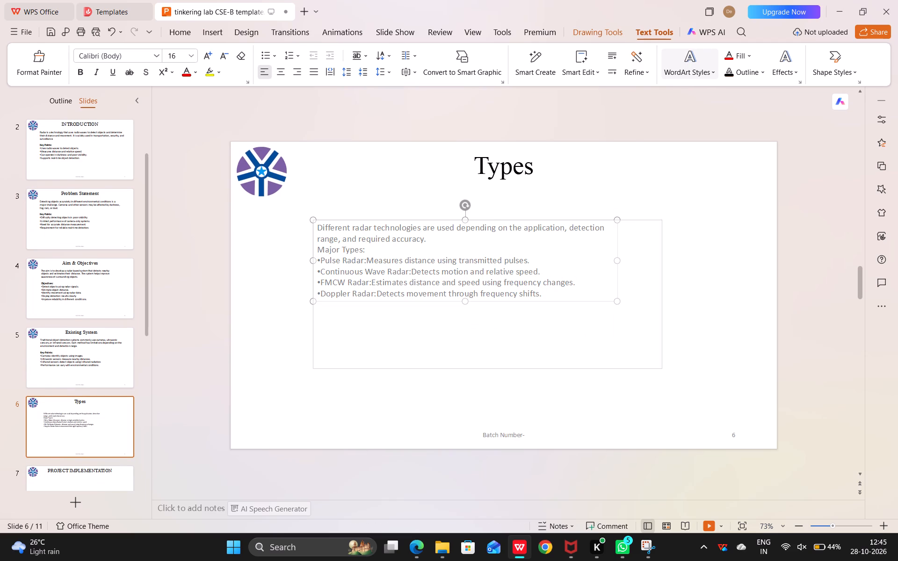
left_click_drag(663, 371, 670, 383)
Set all of the radar types body text on slide 6 to font size 24.
left_click_drag(543, 293, 255, 225)
left_click(193, 57)
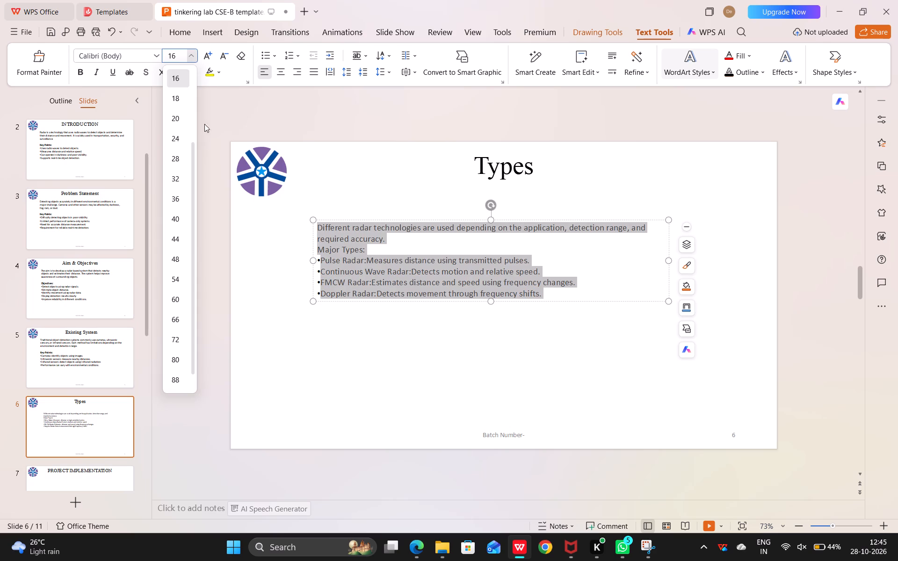
left_click(181, 137)
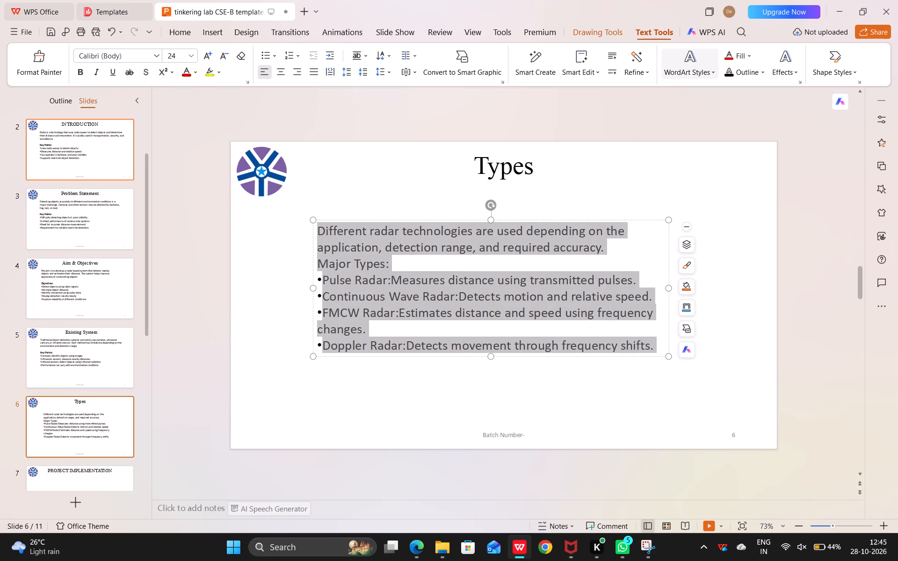
Bold the "Major Types:" heading on slide 6 and insert a blank line above it.
left_click(404, 266)
left_click_drag(400, 265, 317, 265)
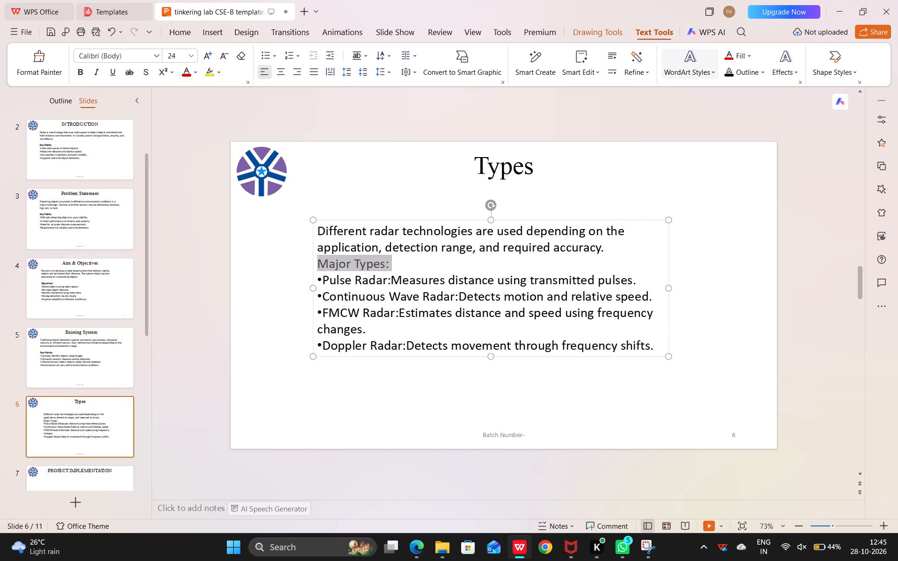
left_click_drag(317, 265, 316, 265)
left_click(76, 75)
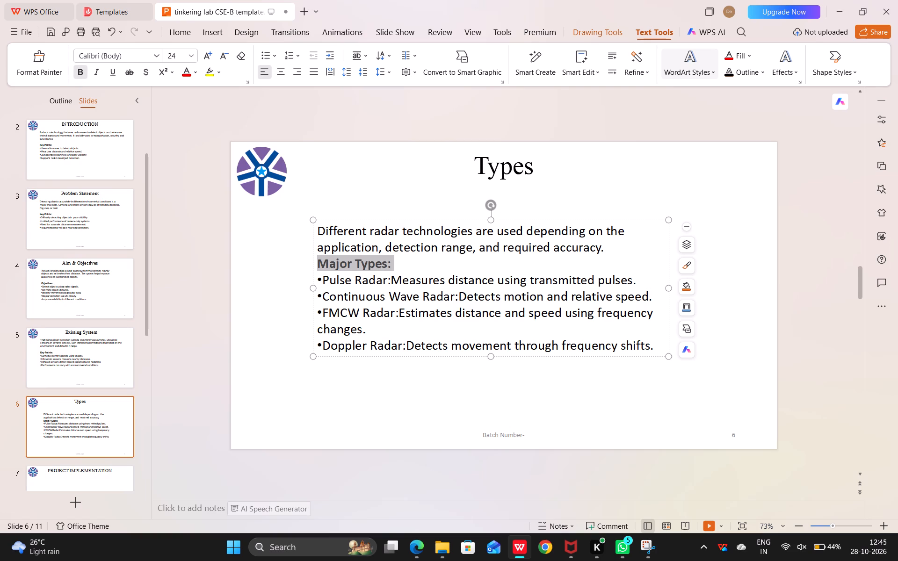
left_click(624, 251)
key("Return")
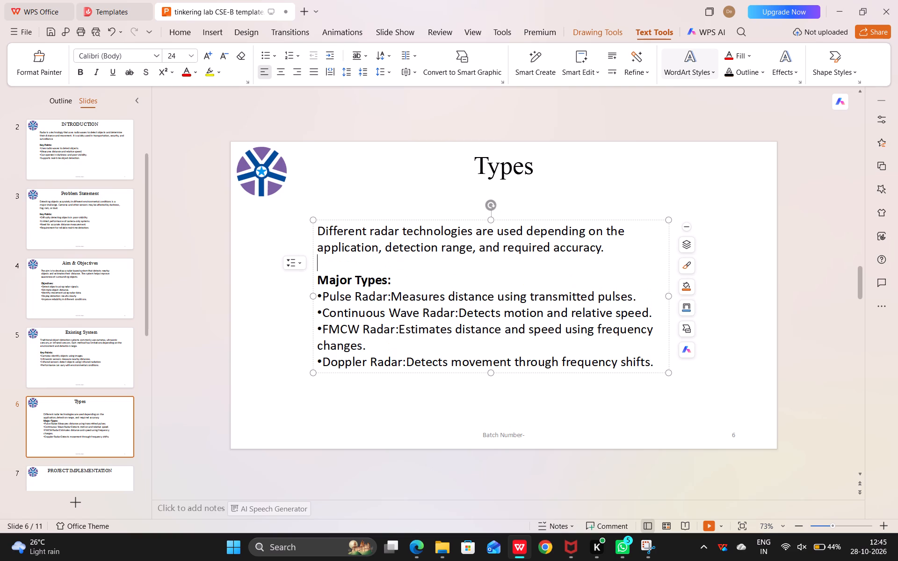
Widen the radar types text box so the FMCW Radar bullet fits on one line.
left_click_drag(669, 372, 713, 415)
left_click(592, 443)
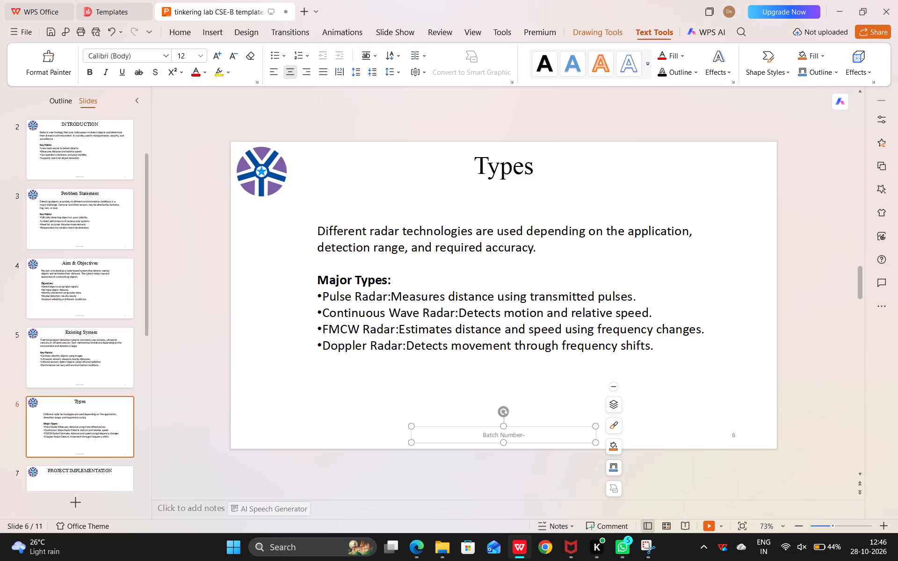
Insert a space after the colon in the "Pulse Radar:" and "Continuous Wave Radar:" bullets.
left_click(388, 295)
key("Right")
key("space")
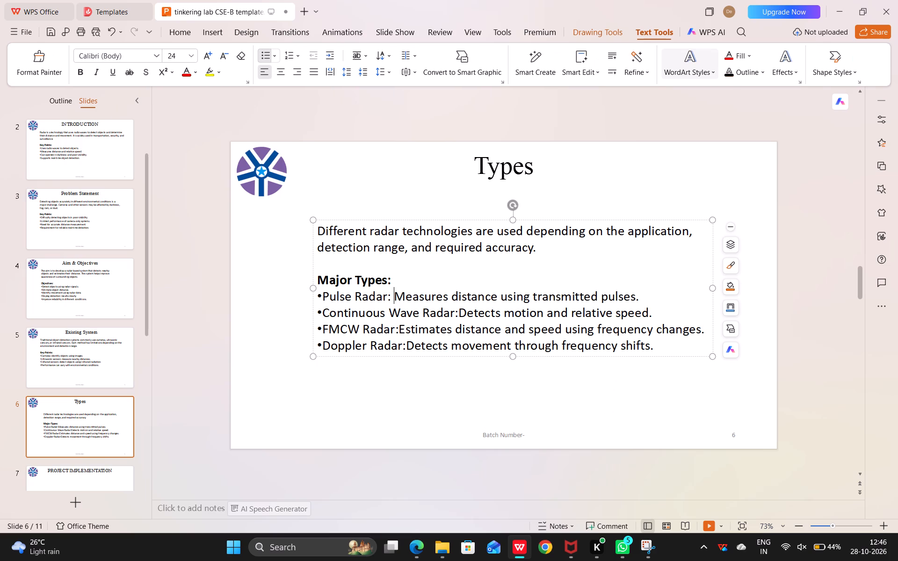
key("Left")
key("Down")
key("Right")
key("Right")
key("Right")
key("Right")
key("Right")
key("Right")
key("Right")
key("Right")
key("Right")
key("Right")
key("Right")
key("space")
Insert a space after the colon in the "FMCW Radar:" and "Doppler Radar:" bullets.
key("Left")
key("Down")
key("Left")
key("Left")
key("Left")
key("Left")
key("Left")
key("Left")
key("Left")
key("Left")
key("Left")
key("Left")
key("Left")
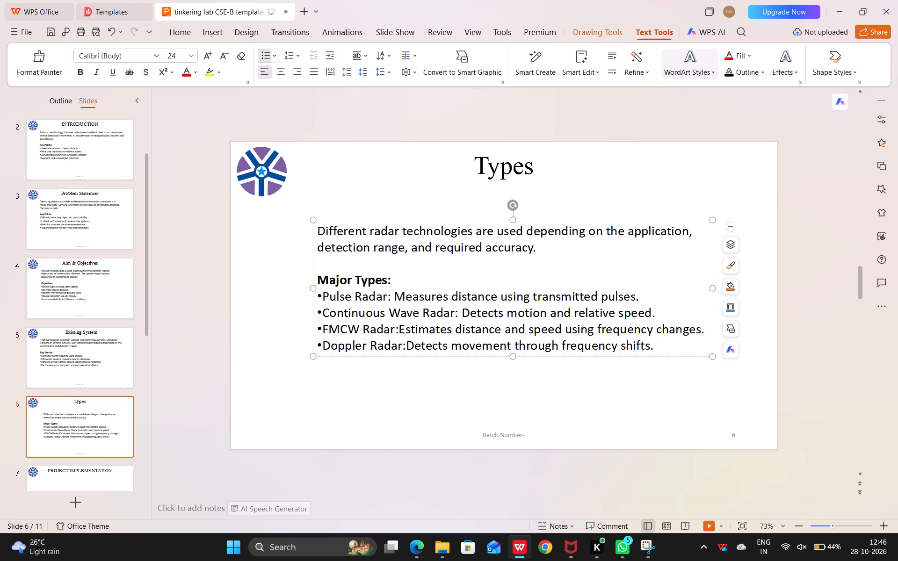
key("Right")
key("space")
key("Down")
key("Right")
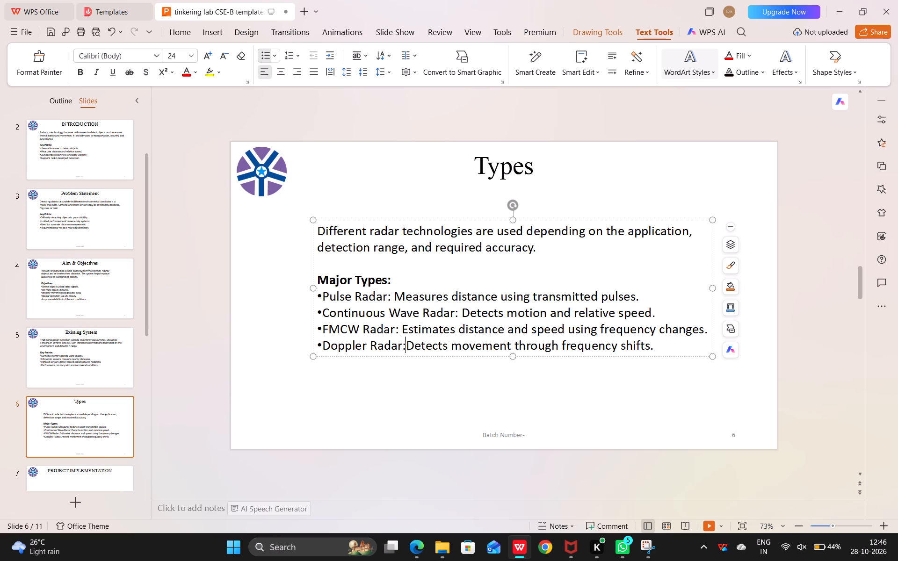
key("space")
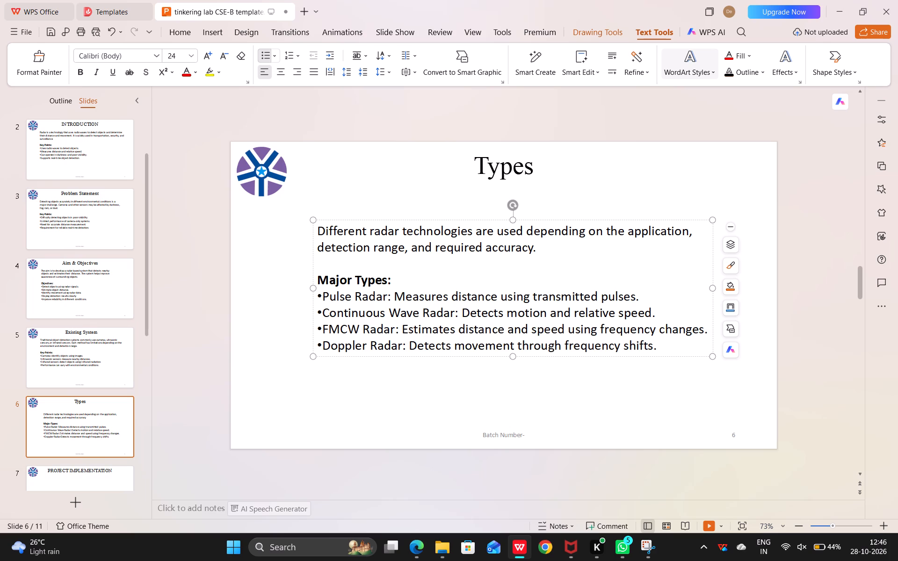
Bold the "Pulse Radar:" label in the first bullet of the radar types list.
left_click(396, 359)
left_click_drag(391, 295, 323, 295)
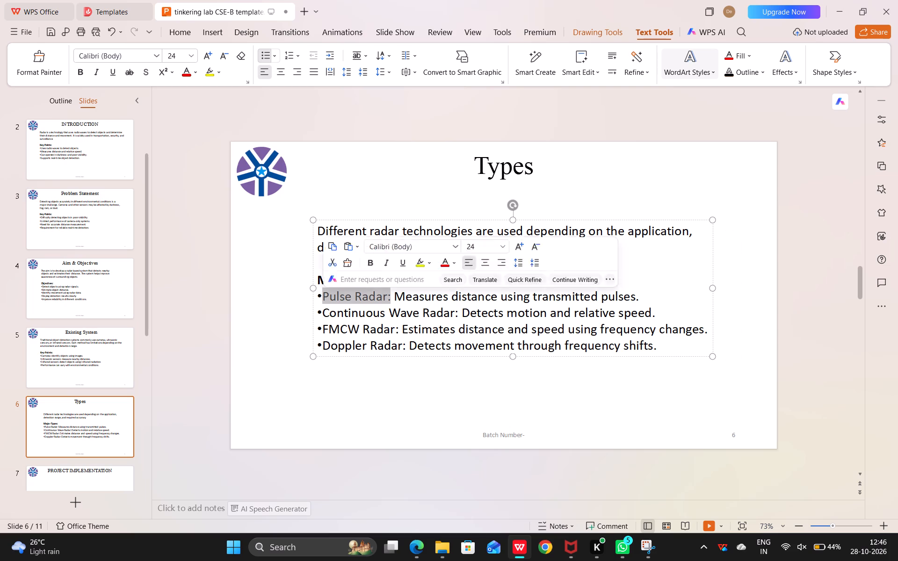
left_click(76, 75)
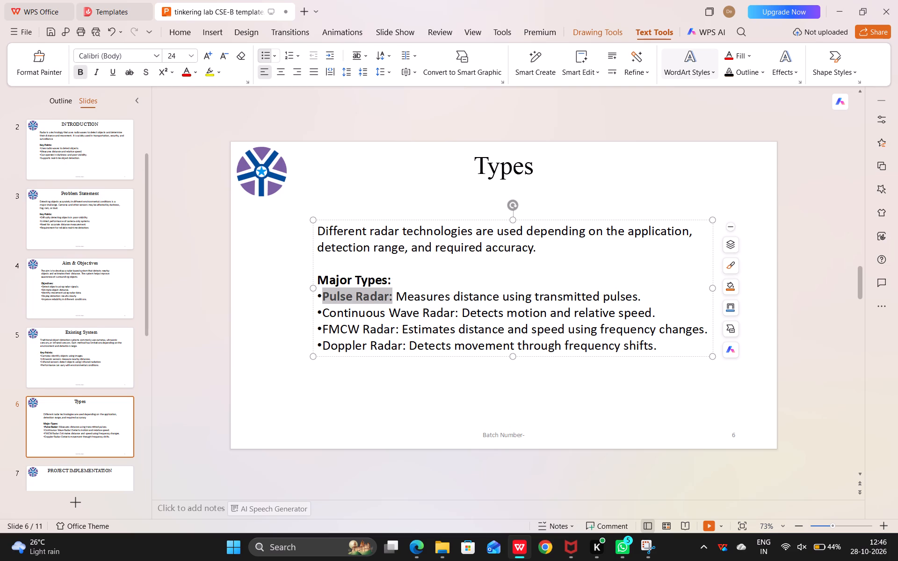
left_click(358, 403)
Insert a blank line between the "Major Types:" heading and the first bullet.
left_click(398, 282)
key("Return")
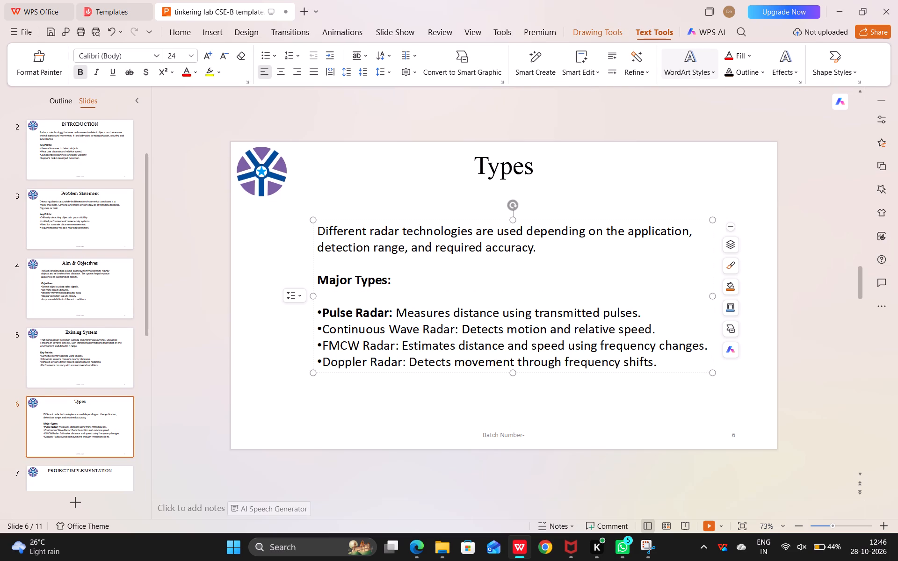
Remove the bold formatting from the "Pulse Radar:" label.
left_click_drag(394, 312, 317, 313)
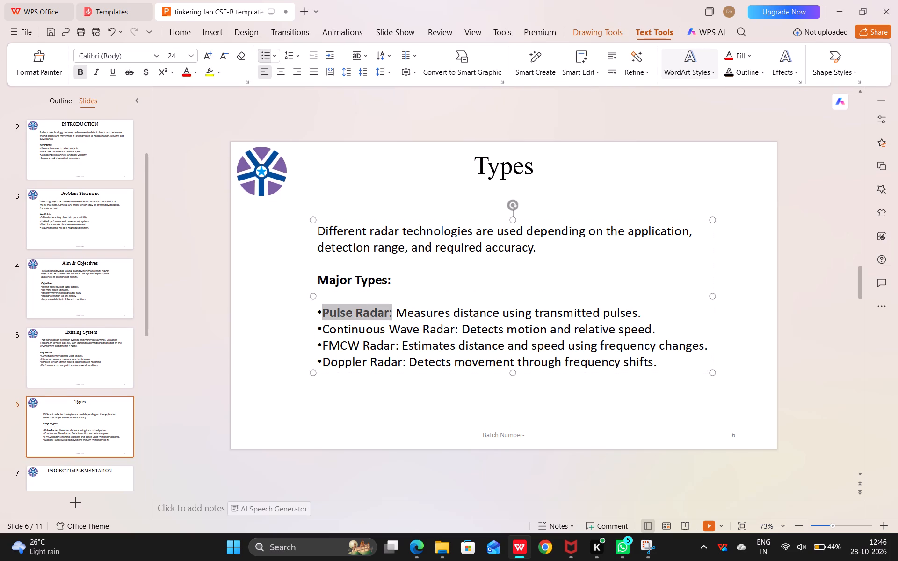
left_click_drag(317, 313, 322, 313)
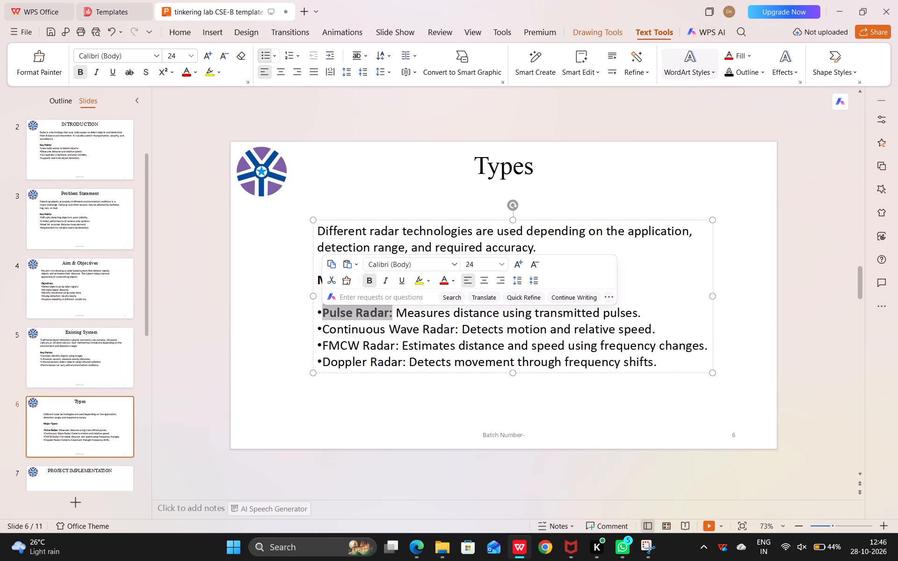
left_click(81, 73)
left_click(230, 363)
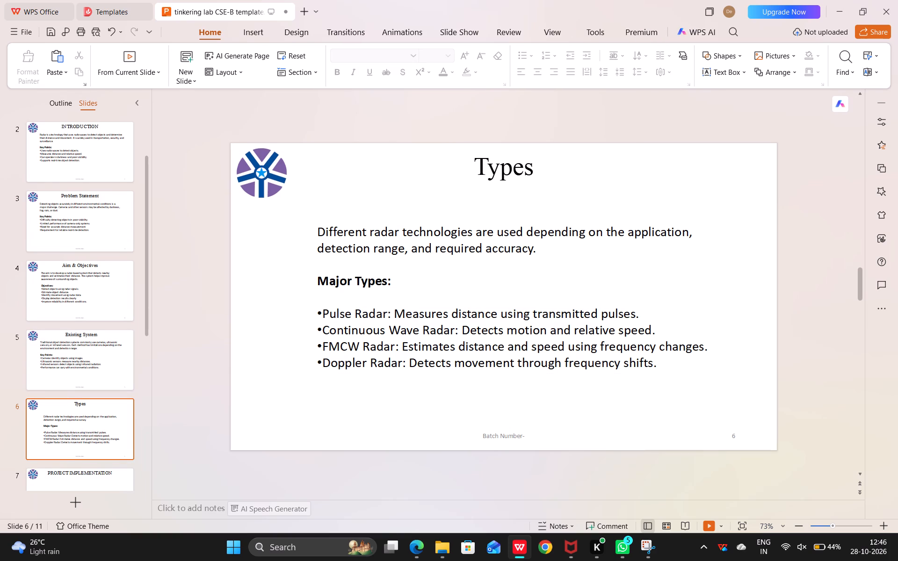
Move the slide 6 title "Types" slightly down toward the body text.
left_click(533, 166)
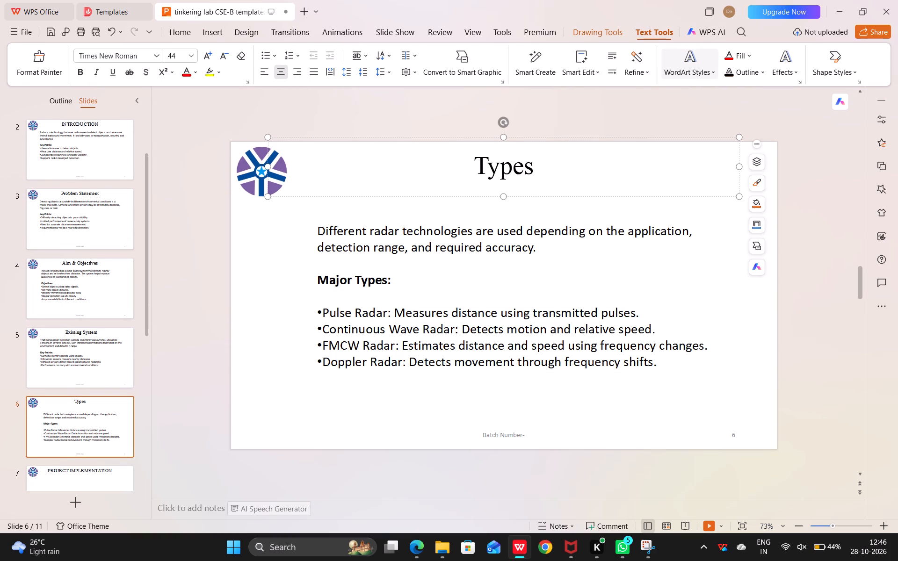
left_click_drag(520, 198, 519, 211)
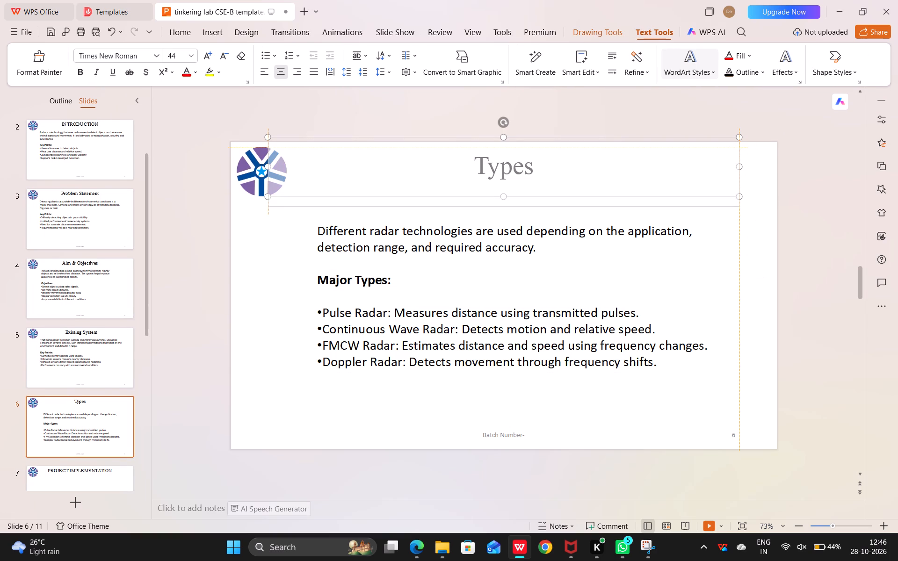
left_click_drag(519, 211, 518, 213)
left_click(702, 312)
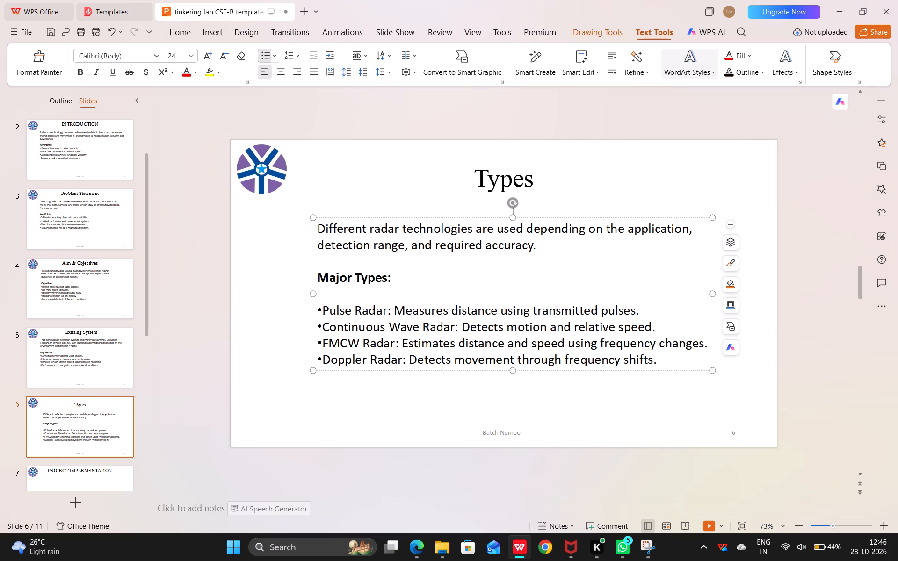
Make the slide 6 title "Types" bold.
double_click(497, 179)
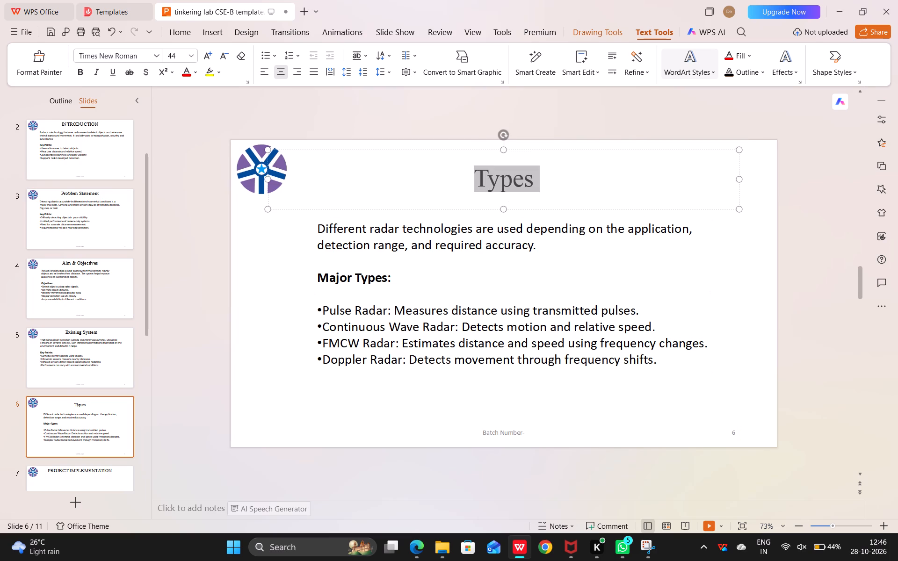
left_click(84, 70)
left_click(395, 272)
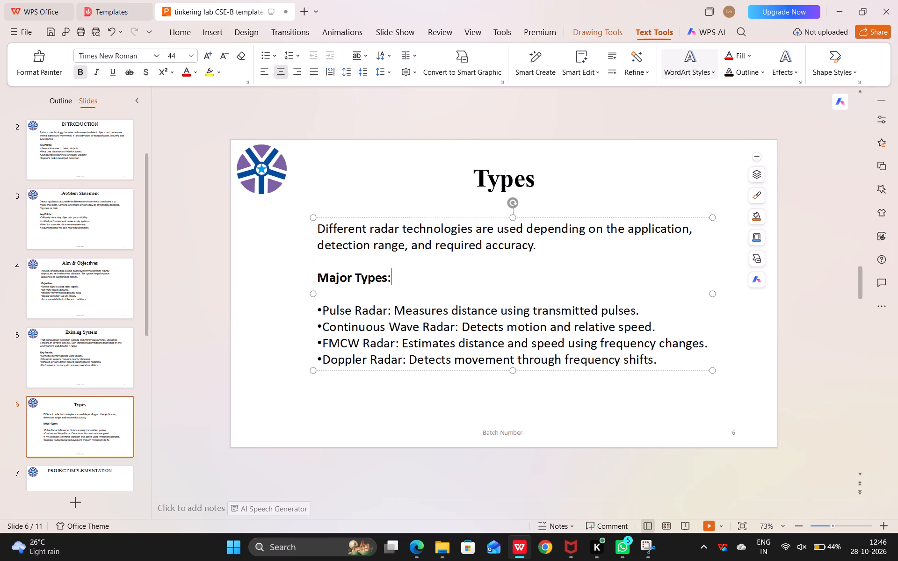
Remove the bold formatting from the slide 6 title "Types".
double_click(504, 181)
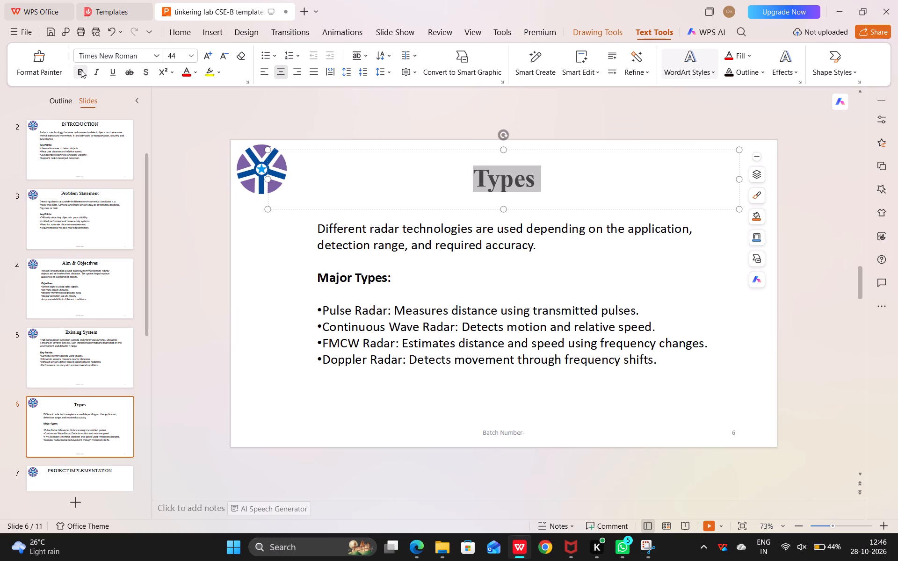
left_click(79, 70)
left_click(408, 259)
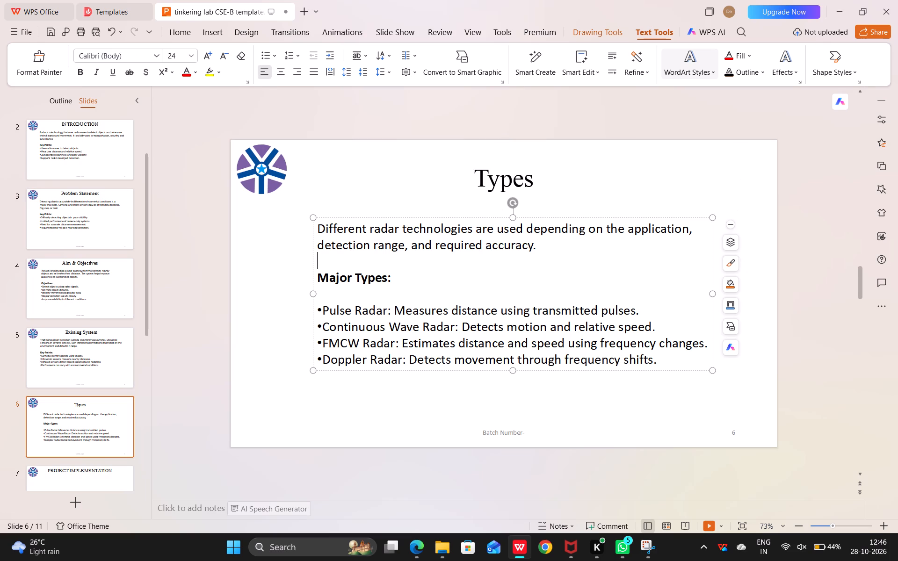
Resize the radar types text box from its upper-left corner, bringing the text up closer to the title.
left_click_drag(311, 217, 300, 201)
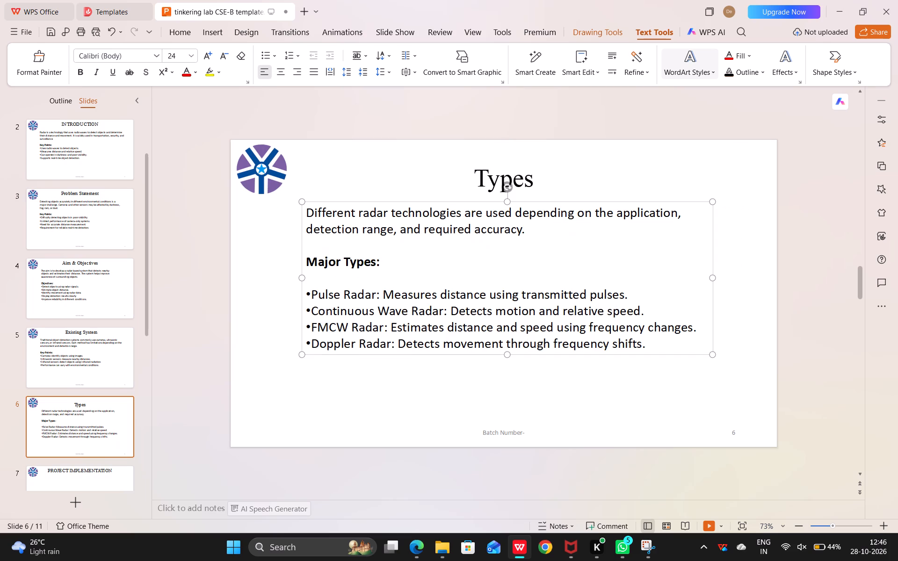
Move the slide 6 title "Types" up and slightly left, clear of the body text, and apply centre alignment.
left_click(533, 174)
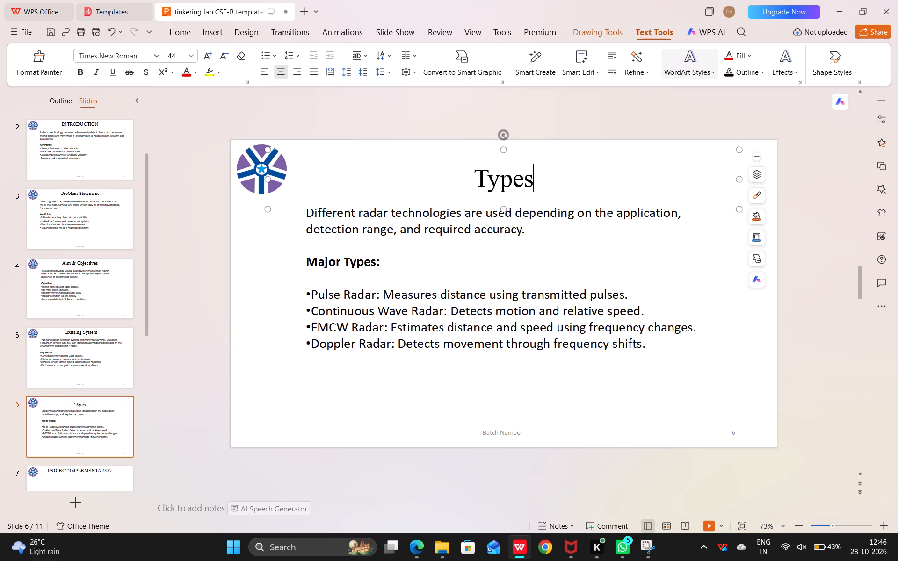
left_click_drag(582, 210, 580, 201)
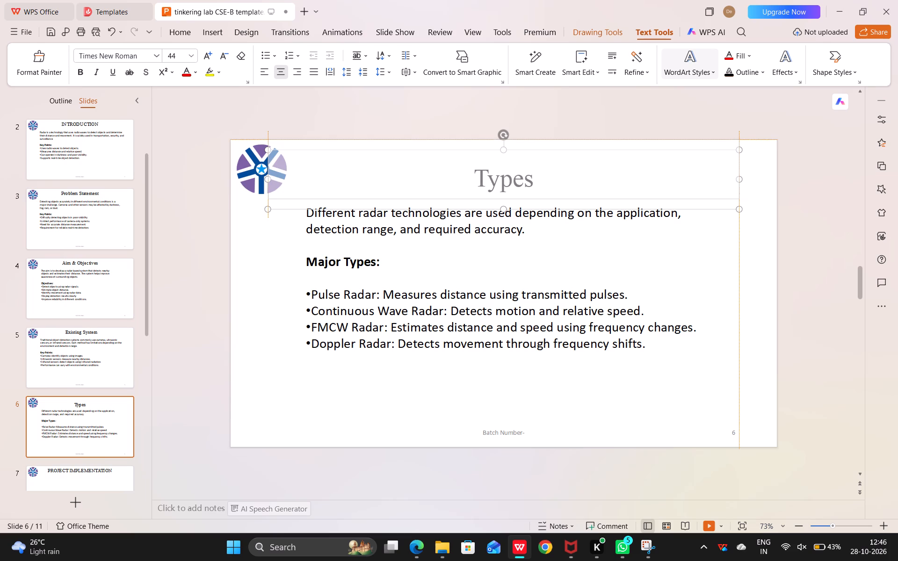
left_click_drag(580, 201, 570, 194)
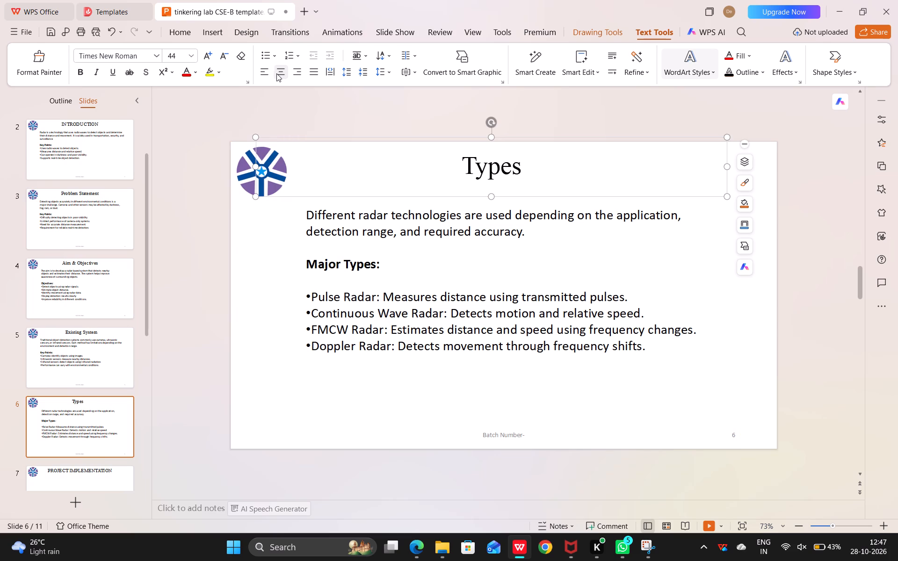
left_click(277, 73)
left_click(535, 286)
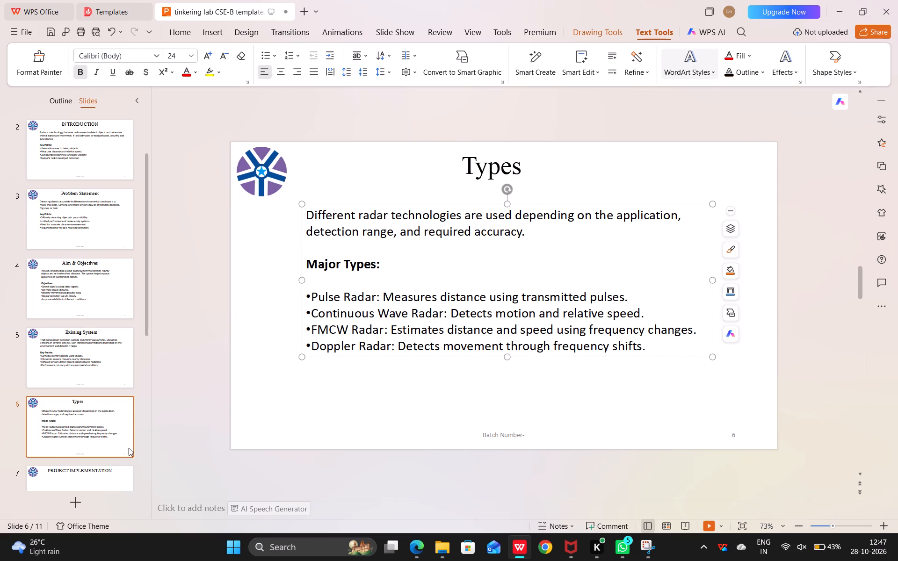
Replace the slide 3 title with "PROBLEM STATMENT" in capital letters.
scroll(181, 340, "down", 2)
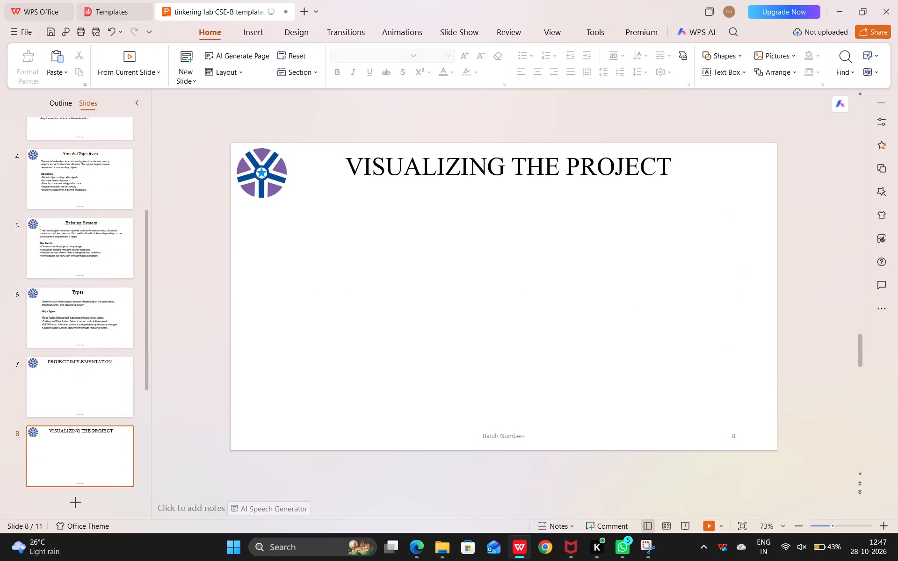
scroll(66, 289, "up", 3)
left_click(65, 199)
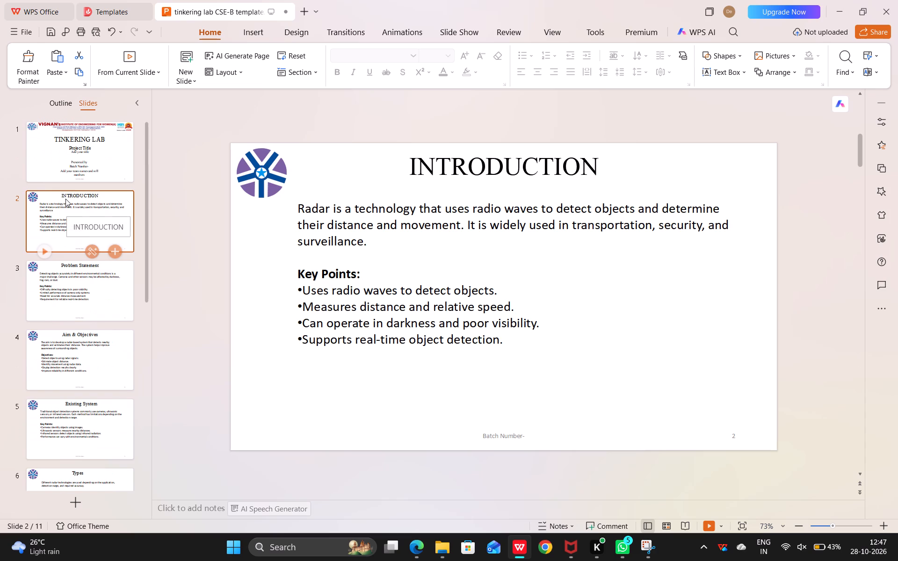
left_click(73, 295)
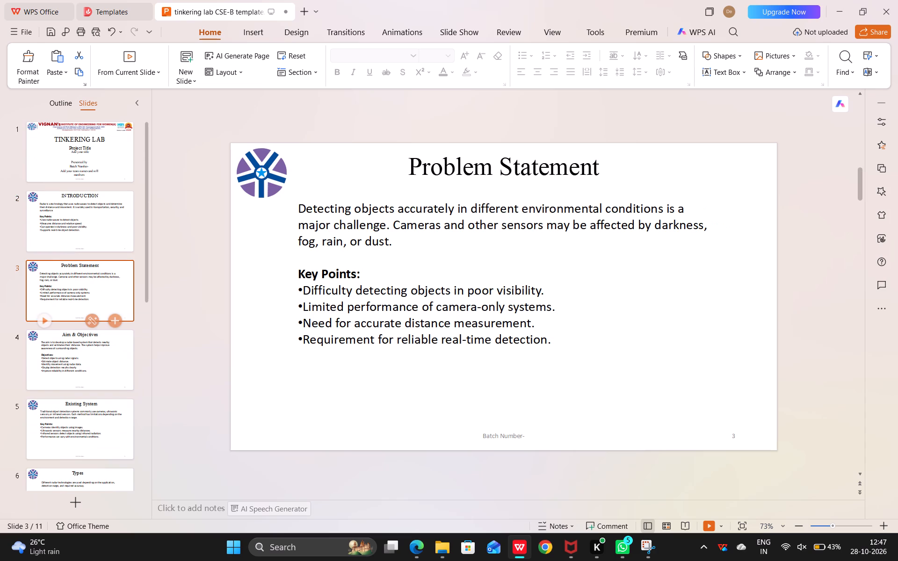
left_click(562, 167)
double_click(561, 167)
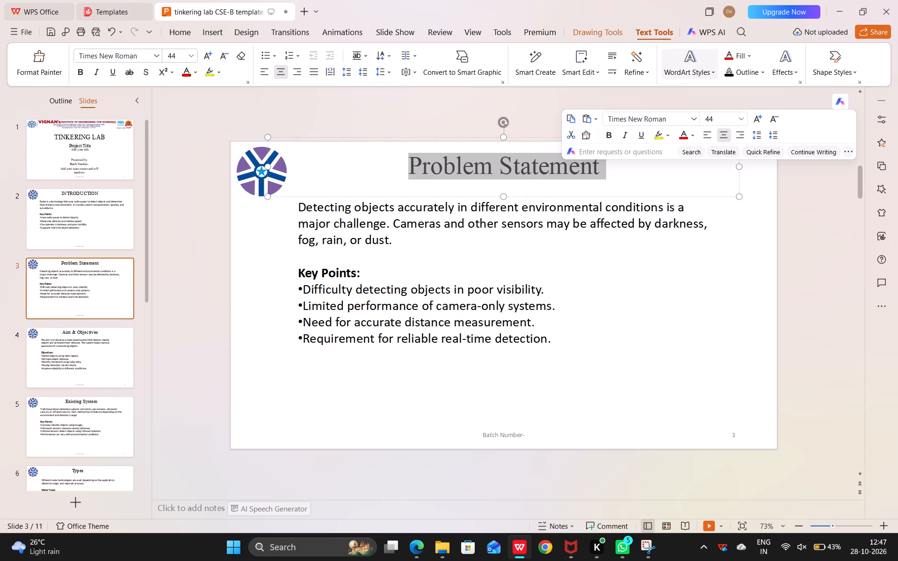
key("BackSpace")
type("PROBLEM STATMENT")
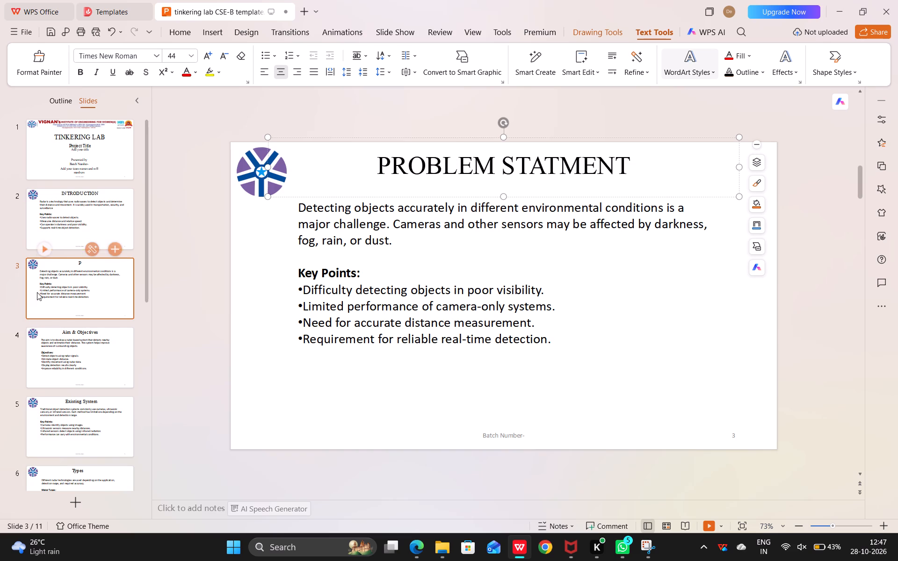
Replace the slide 4 title with "AIM & OBJECTIVE" in capital letters.
left_click(43, 341)
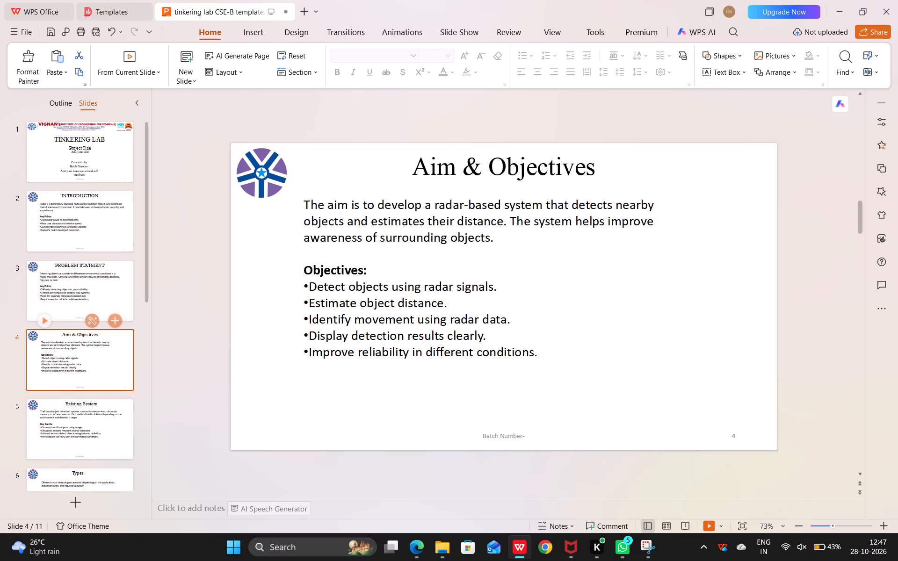
triple_click(491, 172)
key("BackSpace")
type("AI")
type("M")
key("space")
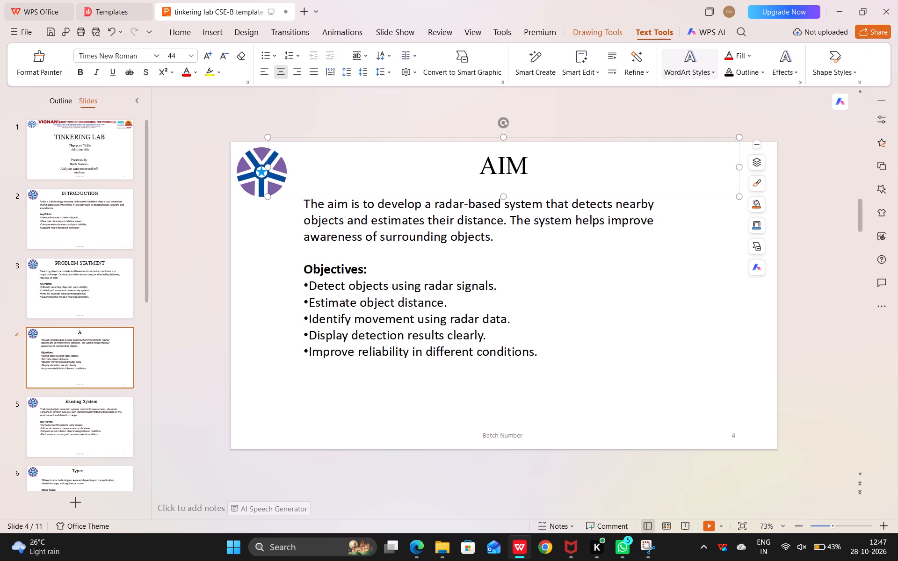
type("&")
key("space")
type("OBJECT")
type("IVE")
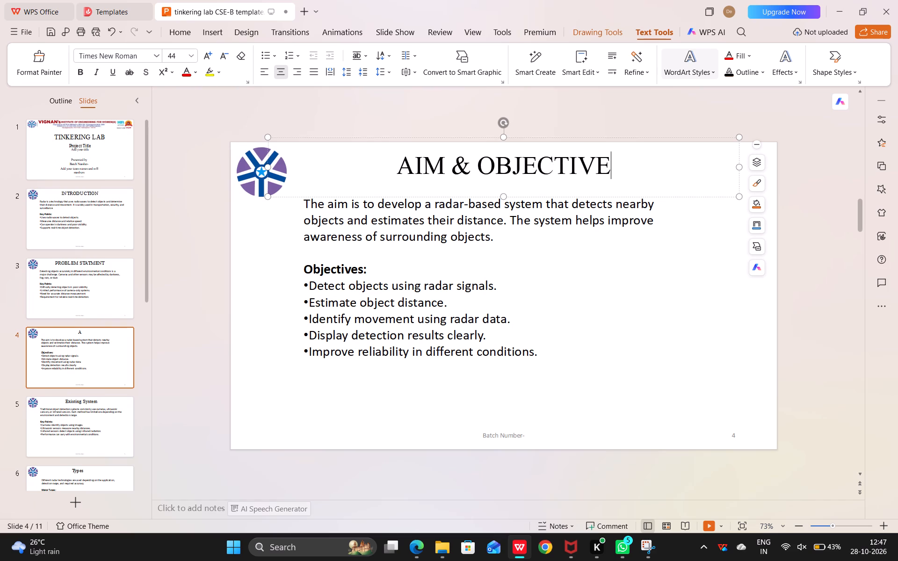
left_click(525, 299)
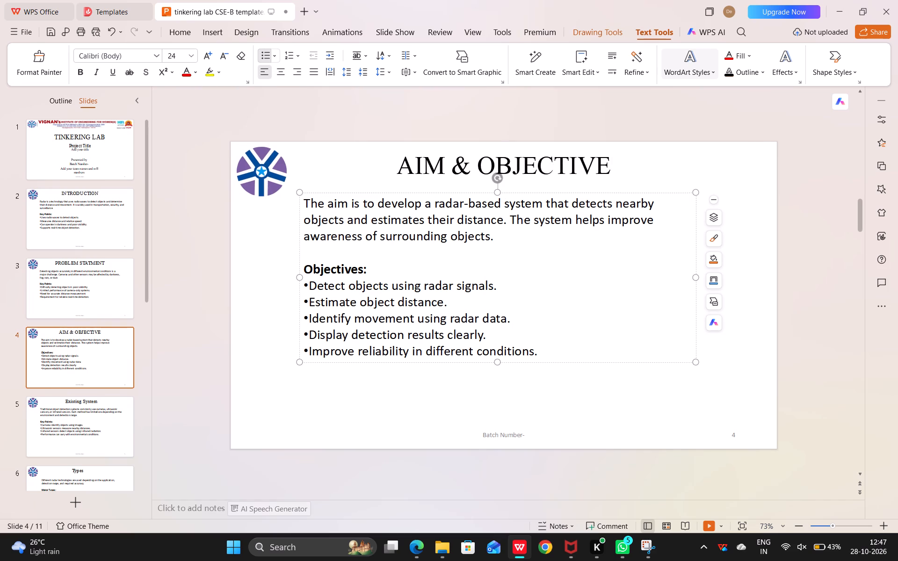
Replace the slide 5 title with "EXISTING SYSTEM" in capital letters.
left_click(76, 408)
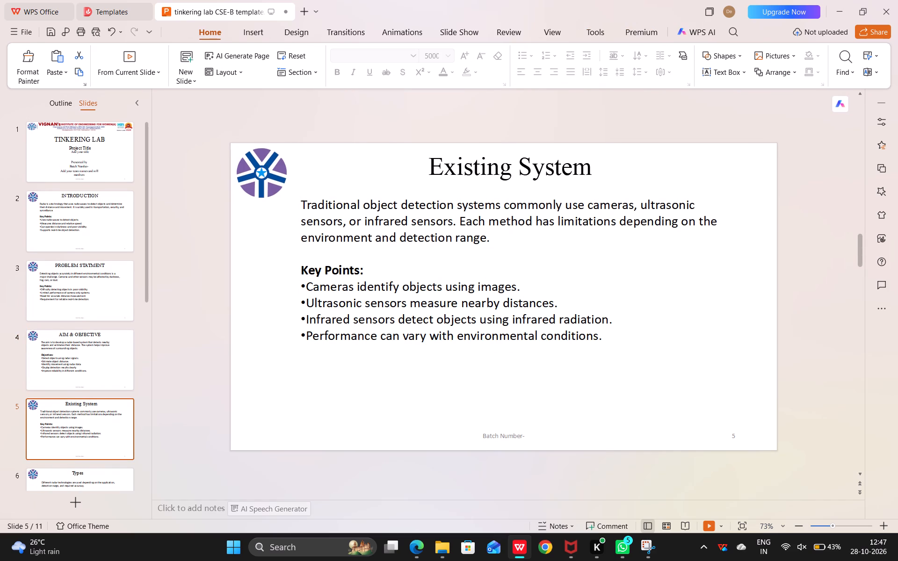
triple_click(543, 167)
key("BackSpace")
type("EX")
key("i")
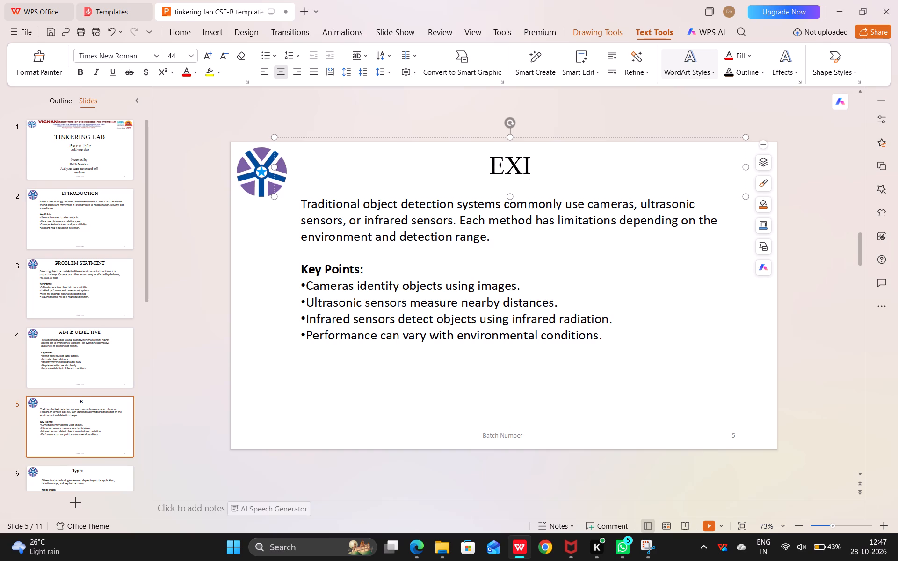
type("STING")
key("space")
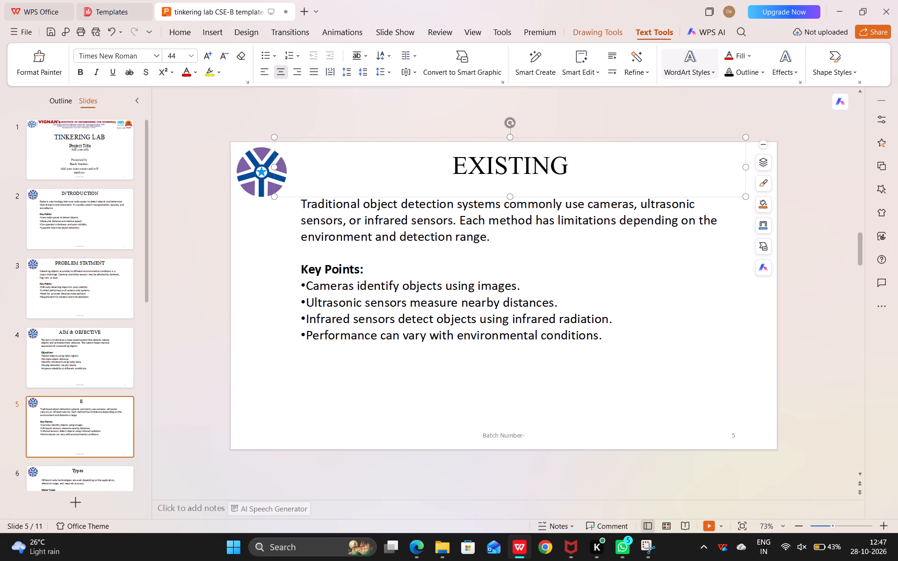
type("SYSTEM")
left_click(492, 407)
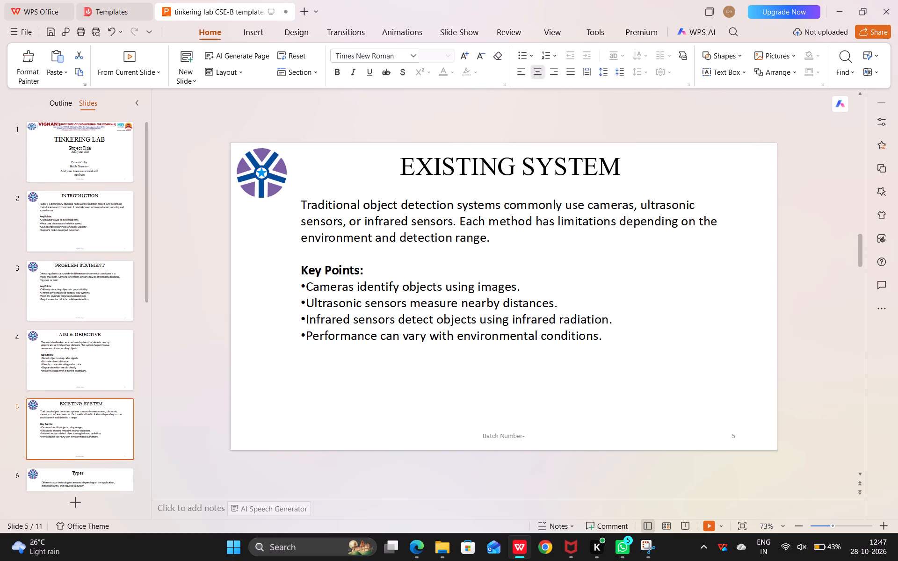
Replace the slide 6 title with "TYPES" in capital letters.
scroll(58, 411, "down", 1)
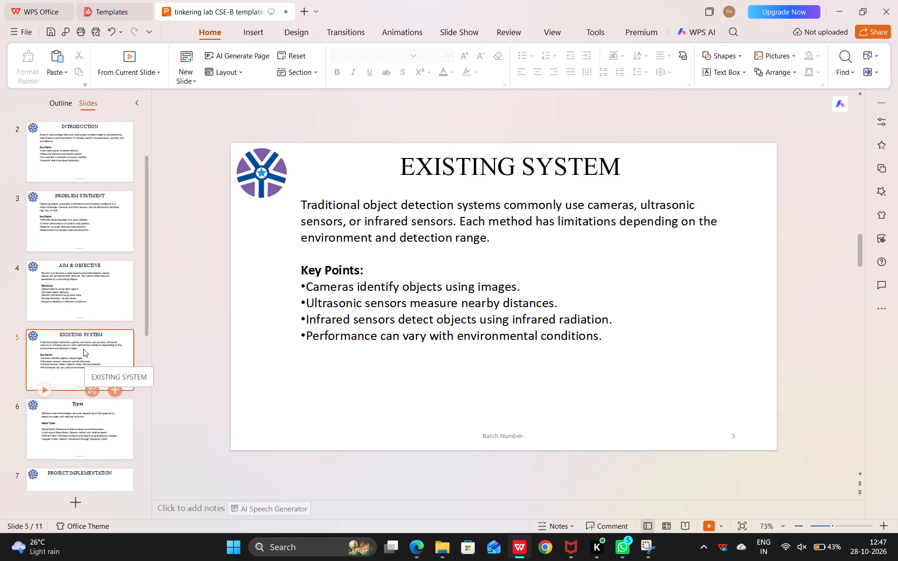
scroll(80, 346, "down", 2)
left_click(84, 223)
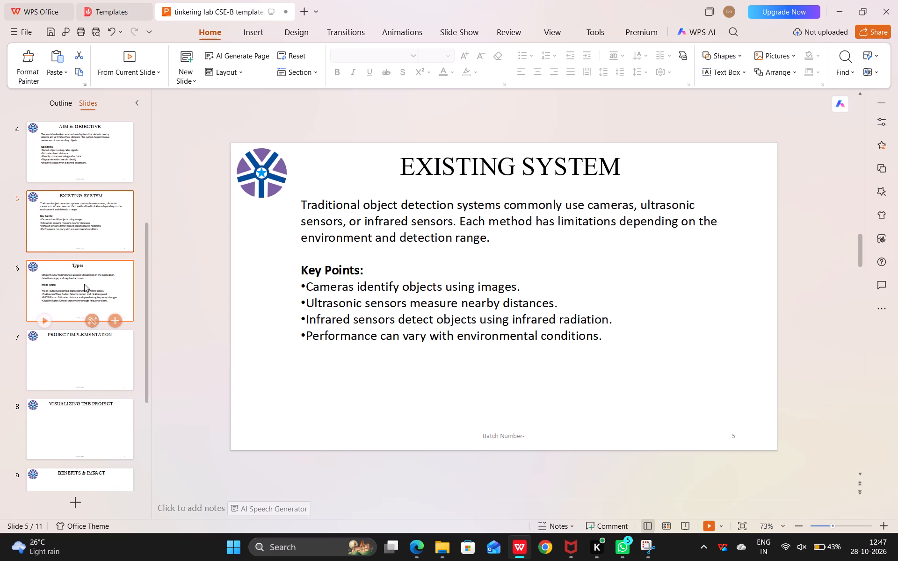
left_click(84, 290)
double_click(486, 166)
key("BackSpace")
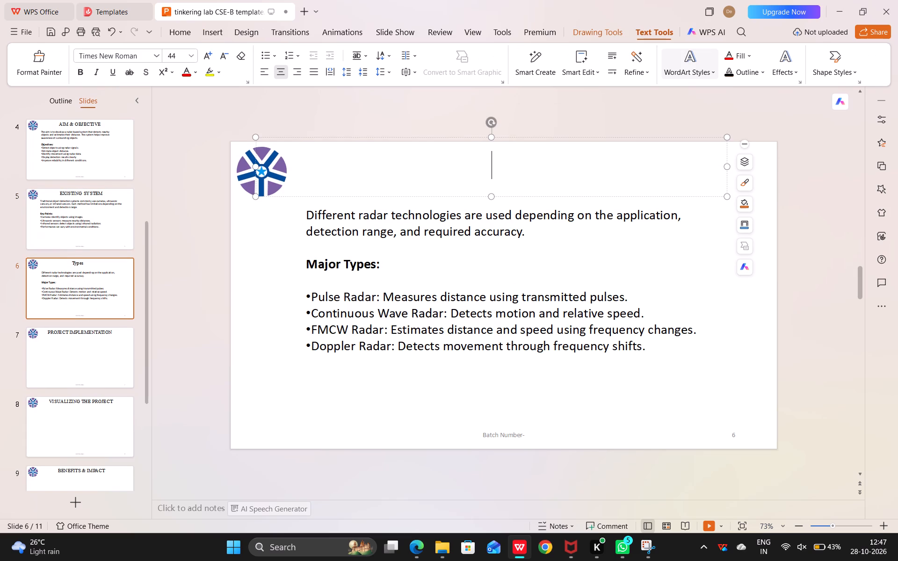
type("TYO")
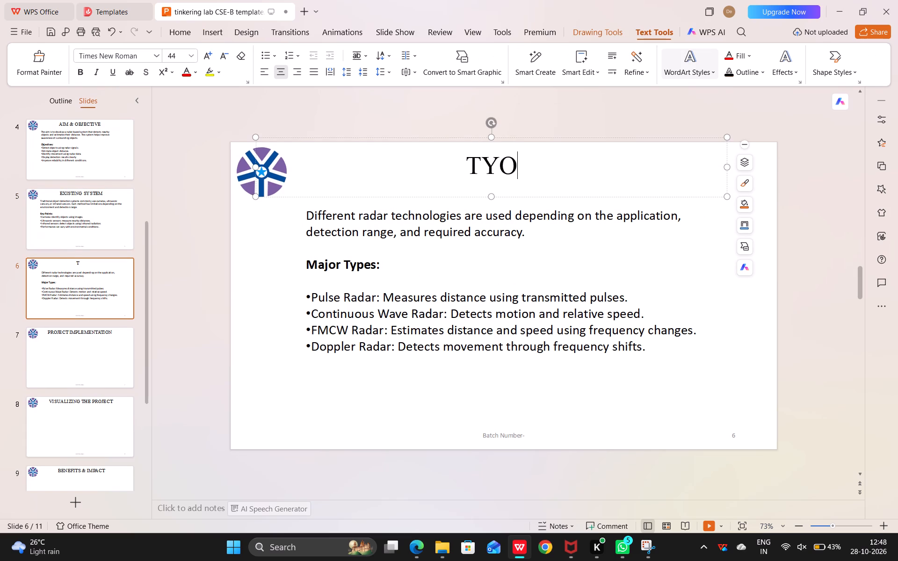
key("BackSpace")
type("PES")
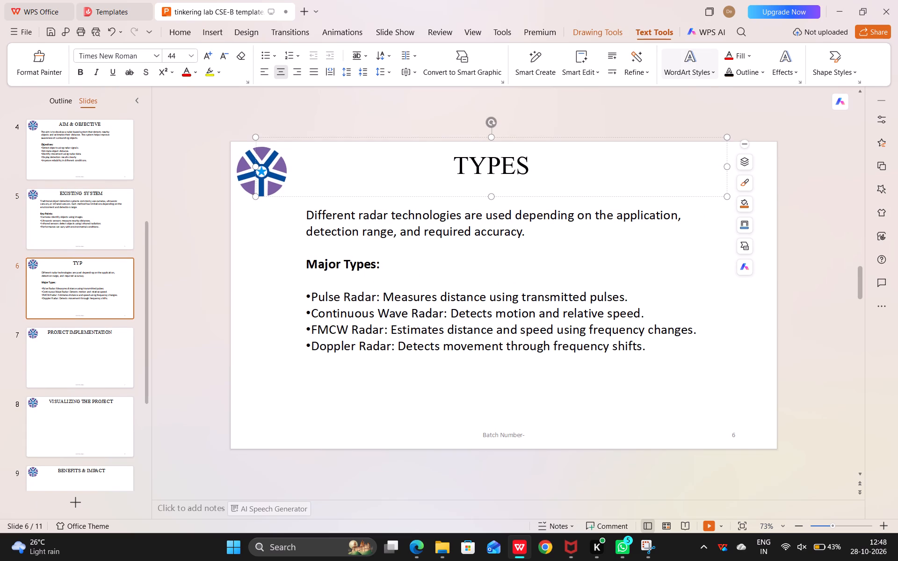
left_click(375, 399)
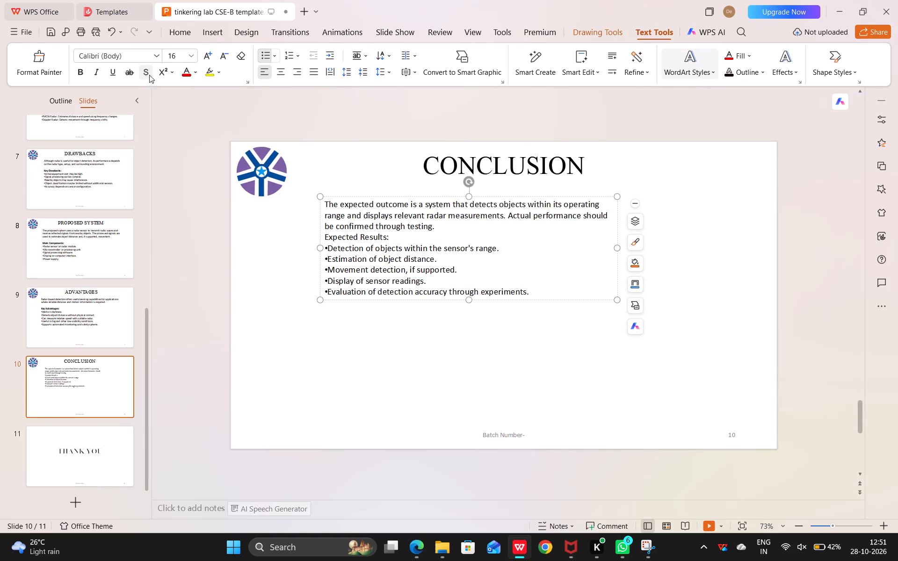
left_click_drag(546, 292, 332, 199)
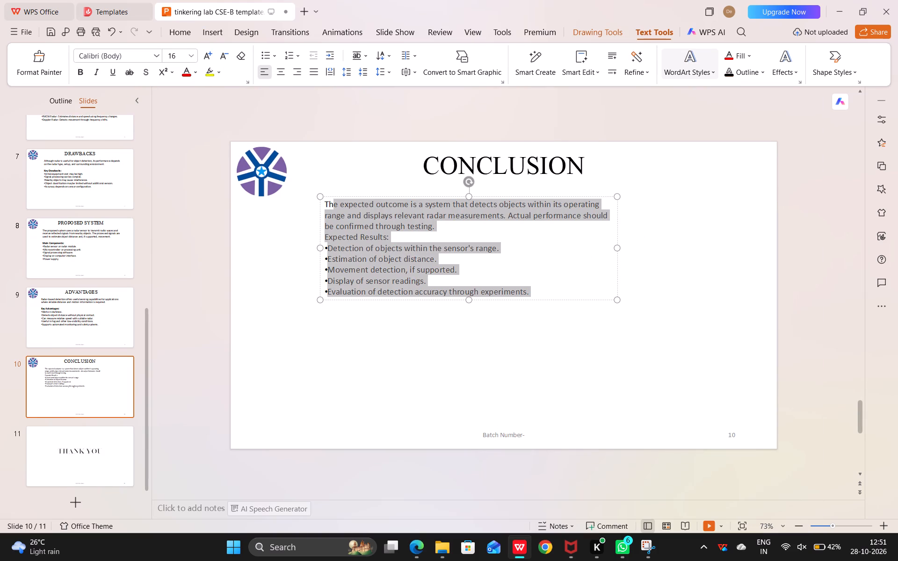
left_click_drag(332, 199, 325, 198)
left_click(191, 56)
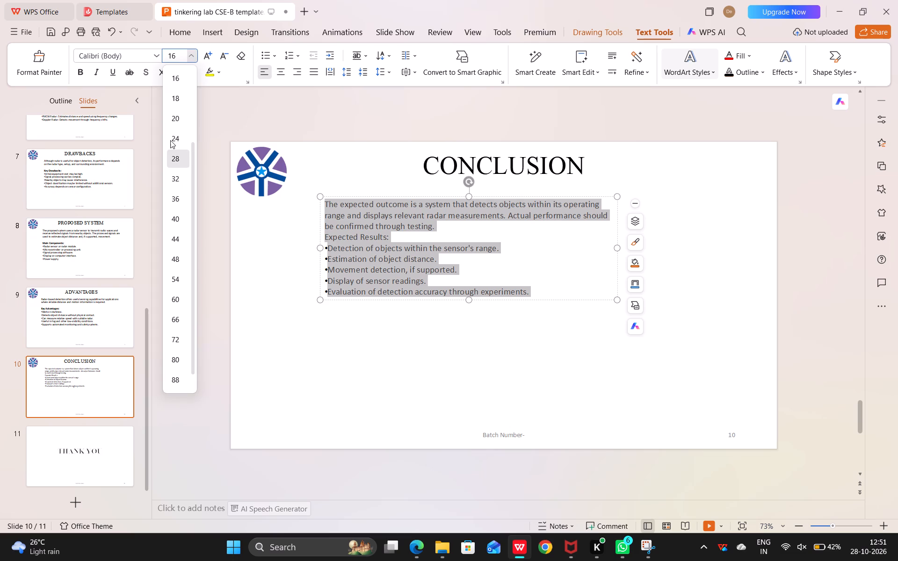
left_click(179, 139)
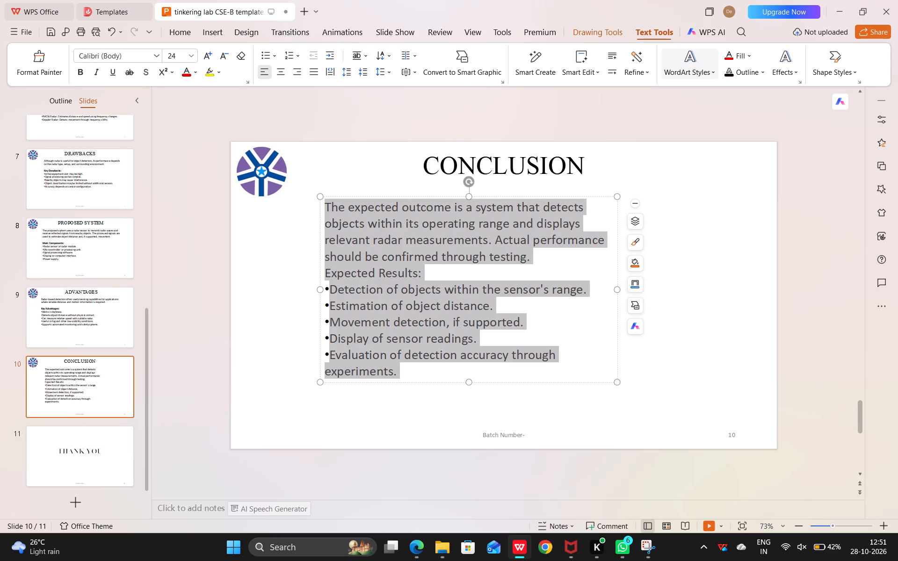
Insert a blank line above "Expected Results:" on slide 10 and make that heading bold.
left_click(541, 254)
key("Return")
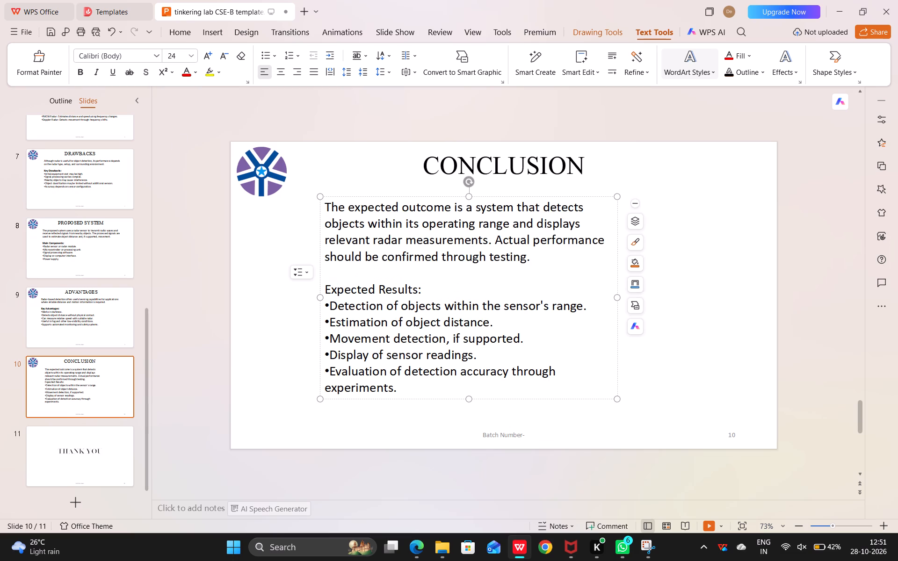
triple_click(388, 288)
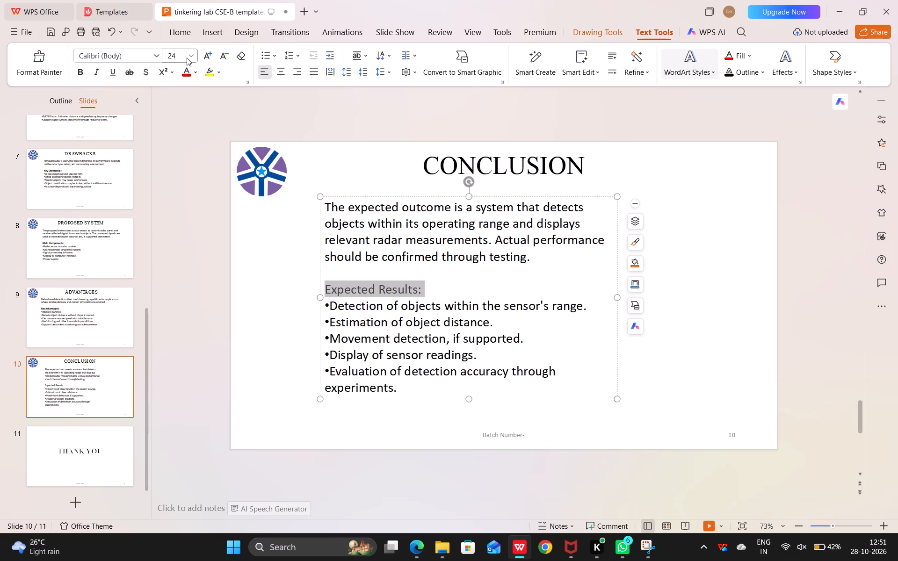
left_click(190, 58)
left_click(83, 71)
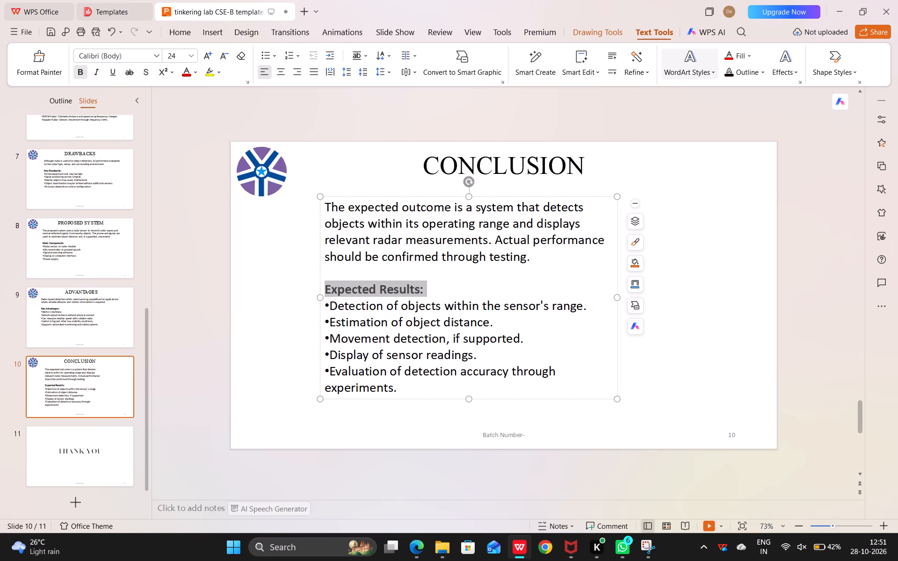
Widen the slide 10 text box from its lower-right and upper-left corners so the opening paragraph fits on three lines.
left_click_drag(618, 399, 711, 415)
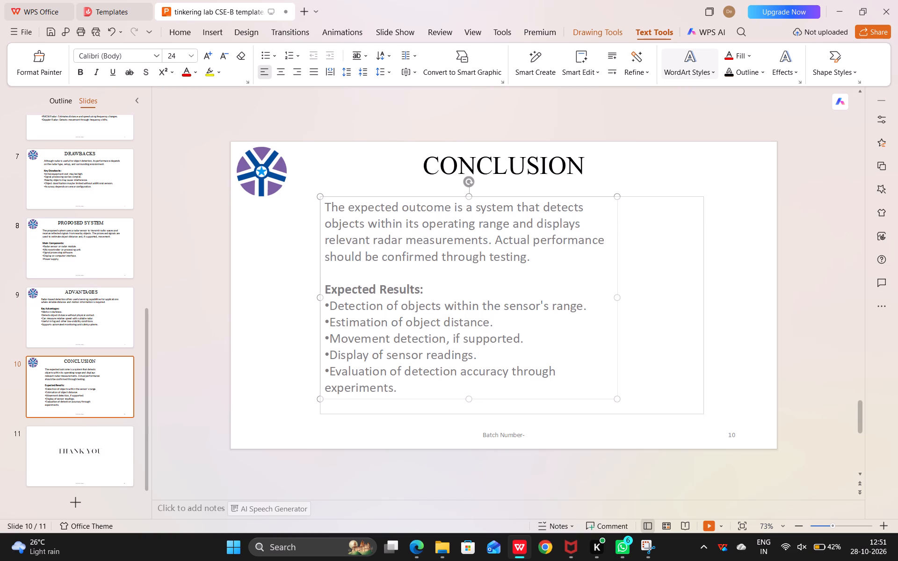
left_click_drag(711, 415, 726, 415)
left_click_drag(724, 369, 737, 412)
left_click_drag(322, 195, 322, 195)
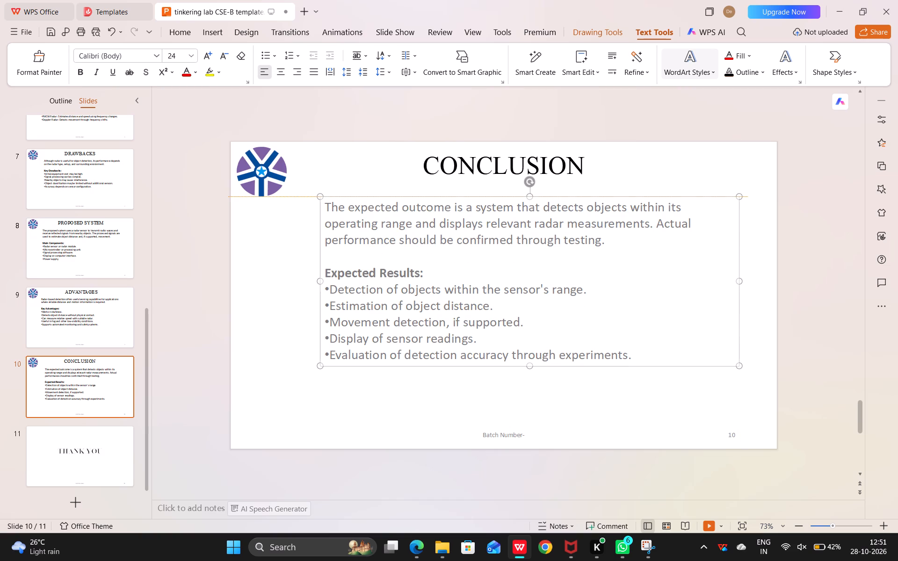
left_click_drag(322, 195, 294, 192)
Complete the slide 10 footer so it reads "Batch Number- 02".
left_click(510, 426)
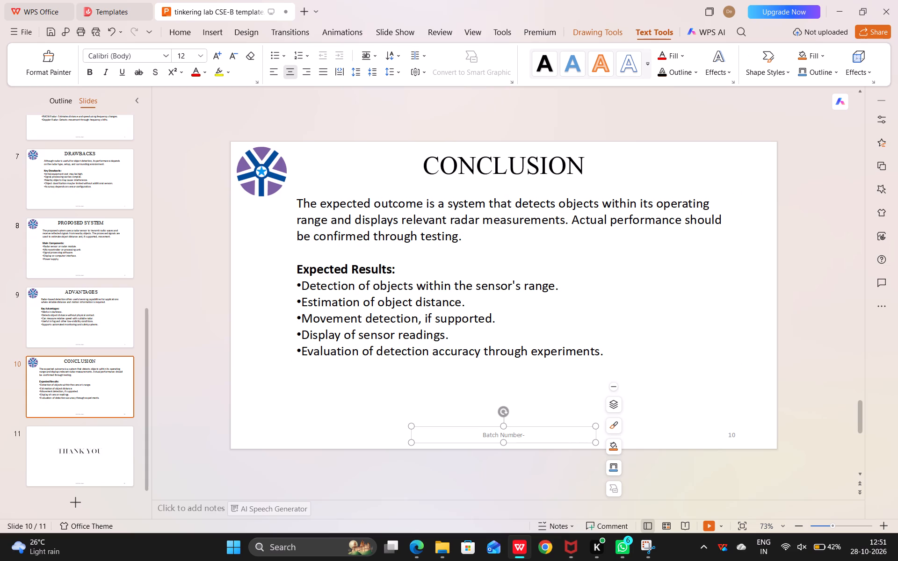
left_click(529, 431)
left_click(528, 438)
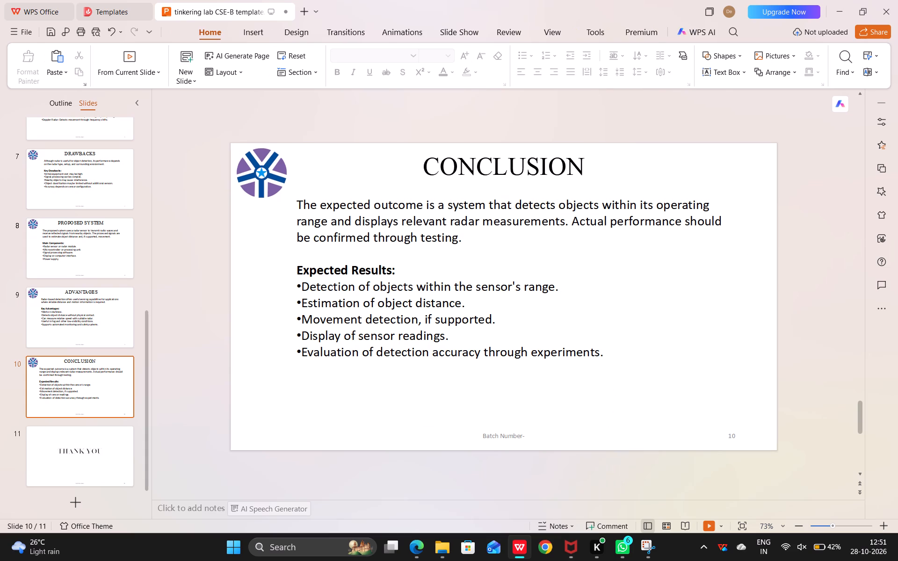
left_click(526, 437)
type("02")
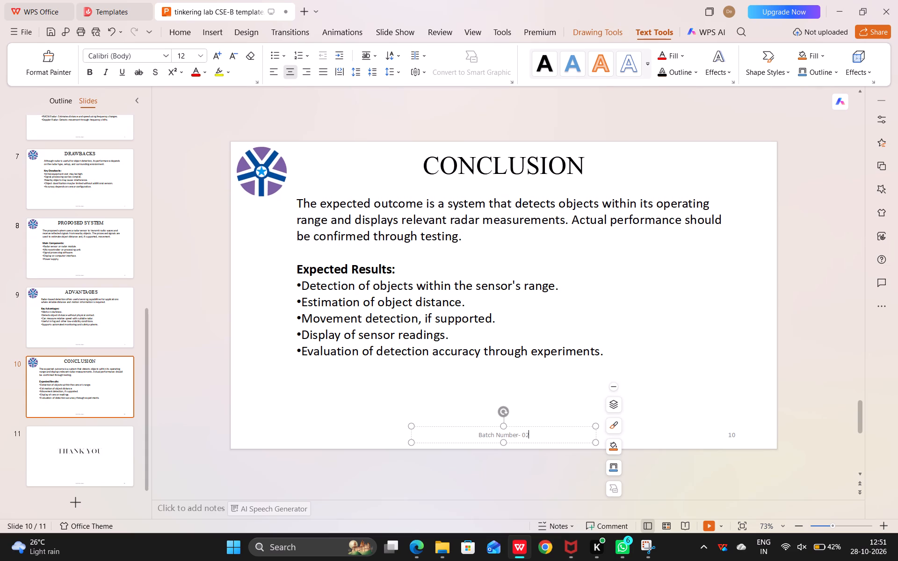
left_click(608, 357)
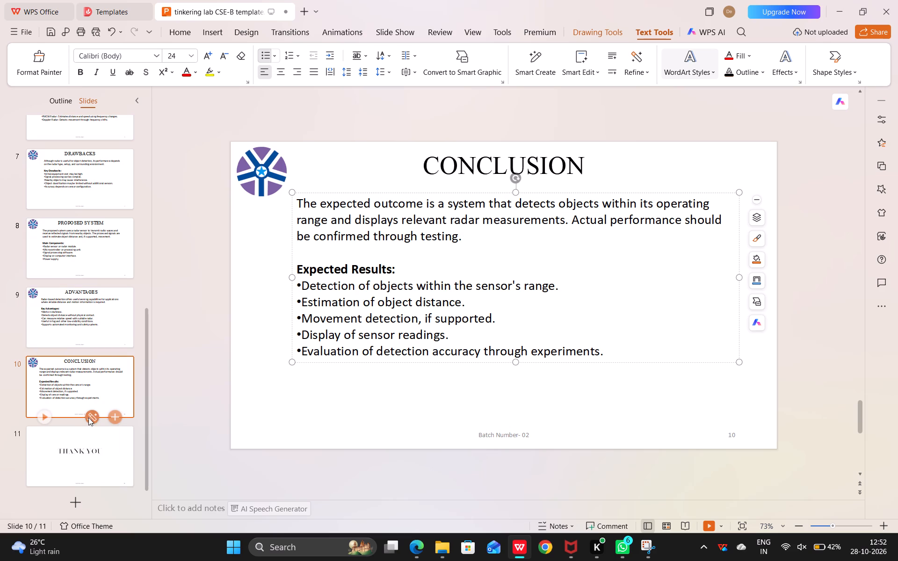
Duplicate slide 10, the CONCLUSION slide.
left_click(112, 418)
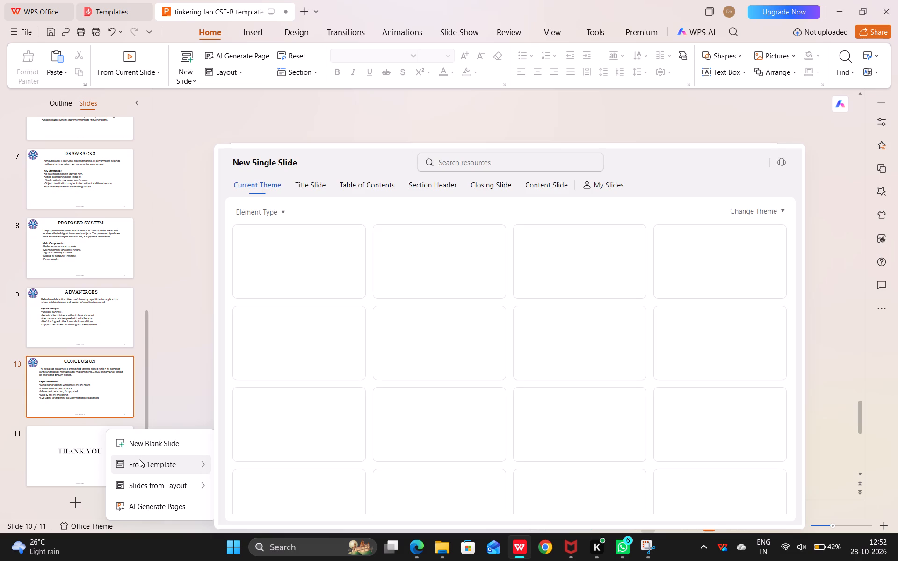
left_click(66, 375)
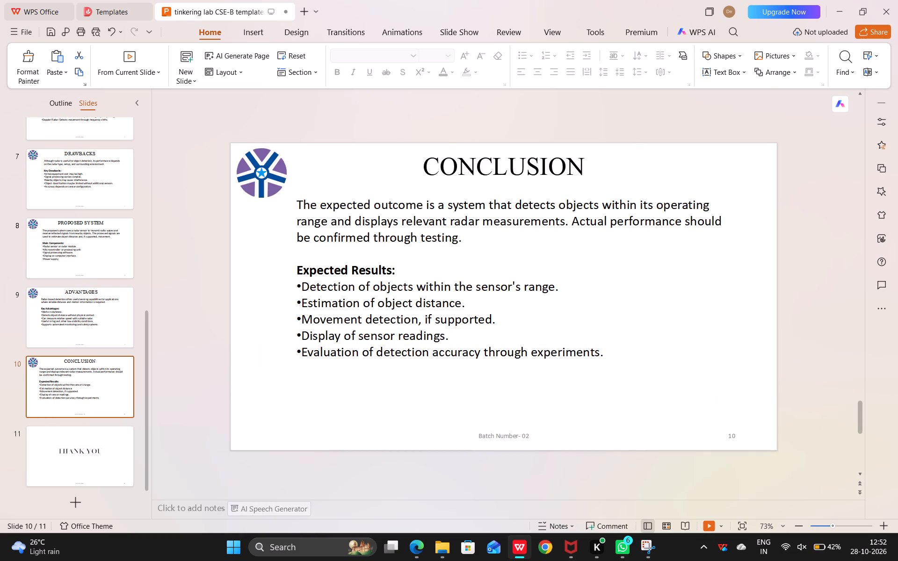
right_click(87, 367)
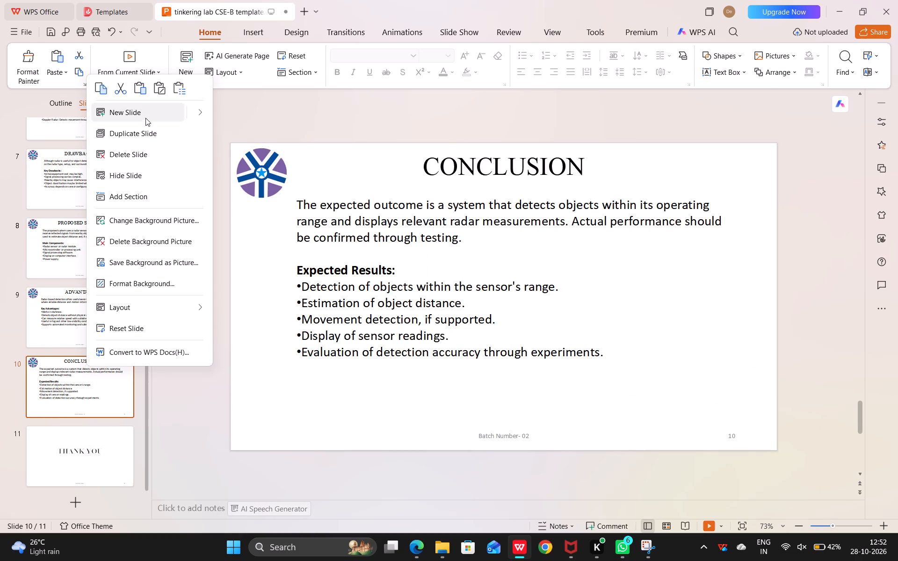
left_click(145, 129)
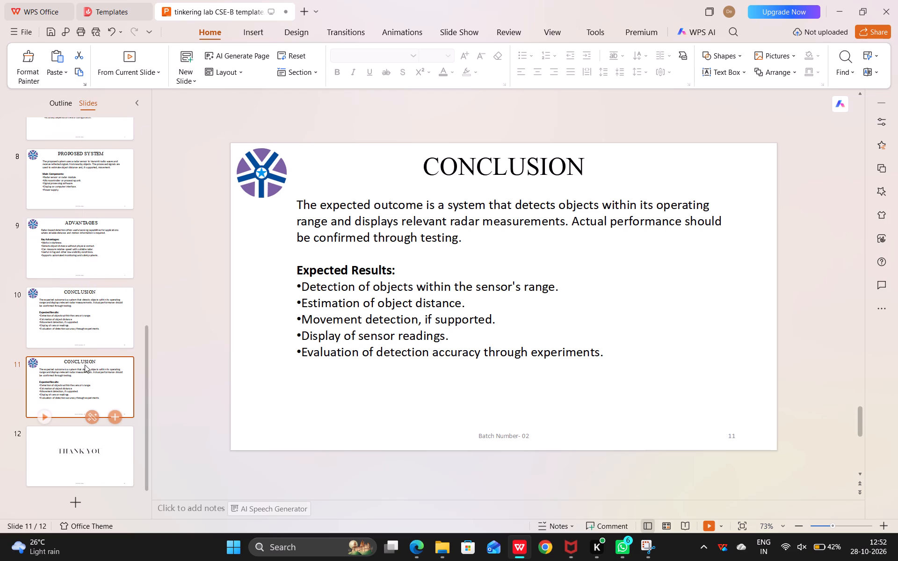
Change the title of slide 10 to "RESULT".
left_click(84, 329)
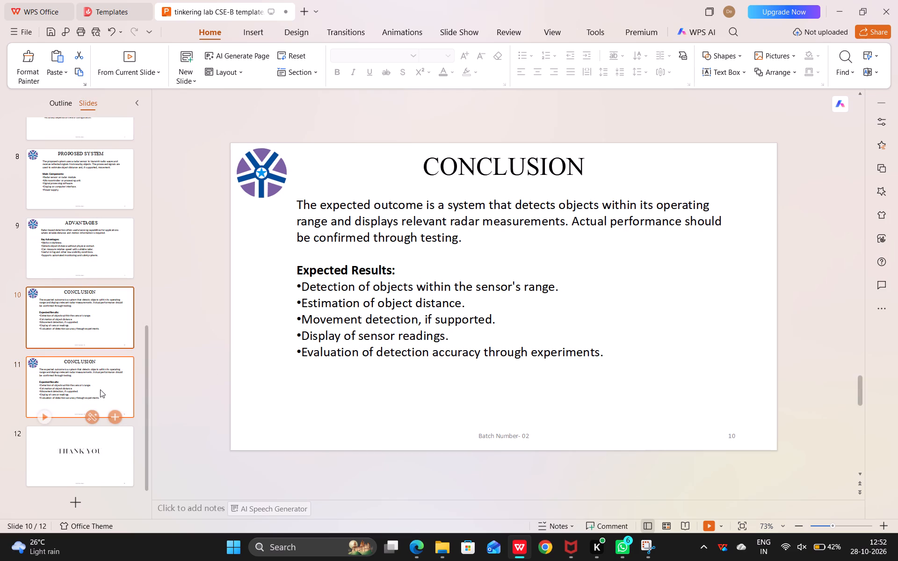
double_click(543, 165)
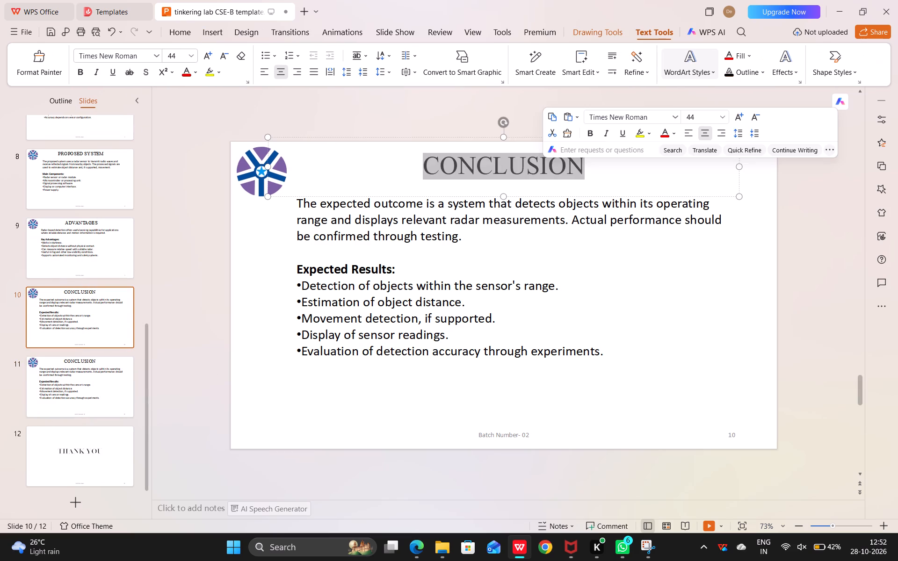
key("BackSpace")
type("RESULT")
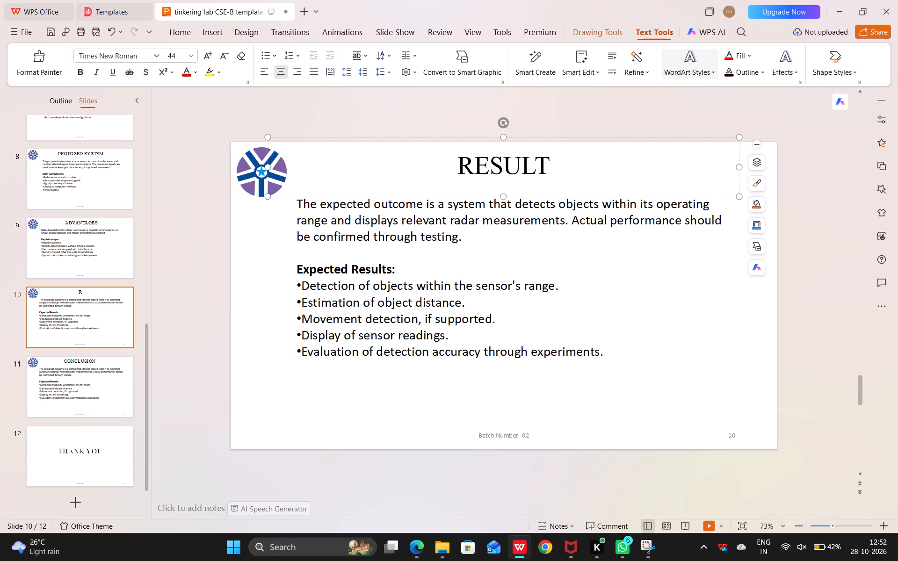
left_click(79, 371)
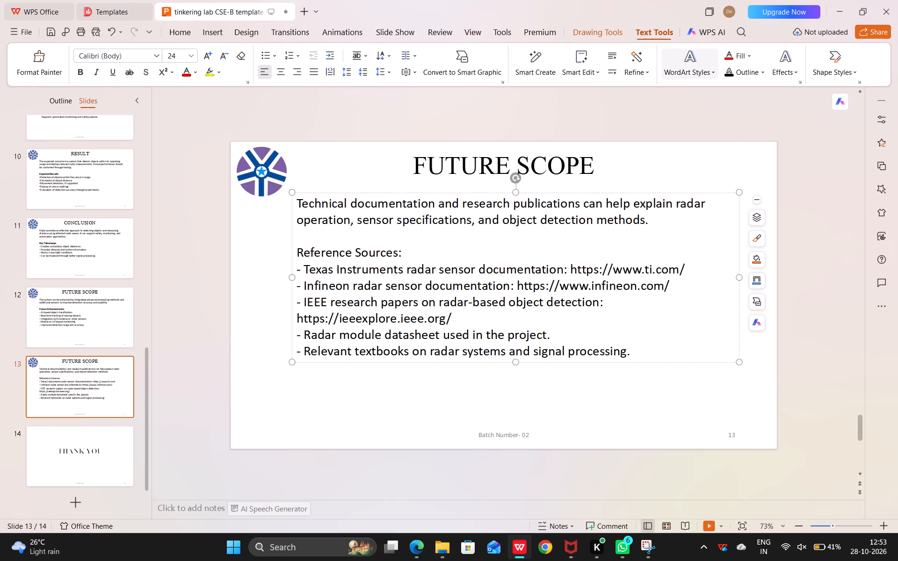
Remove the web addresses and preceding colons from the Texas Instruments, Infineon and IEEE entries on slide 13, keeping each entry on its own line.
left_click_drag(564, 269, 692, 266)
key("BackSpace")
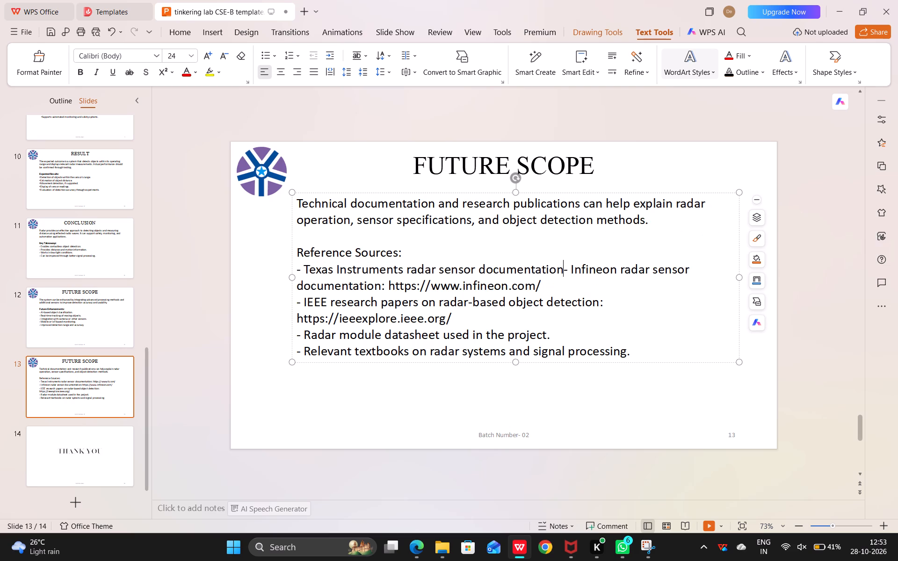
key("Return")
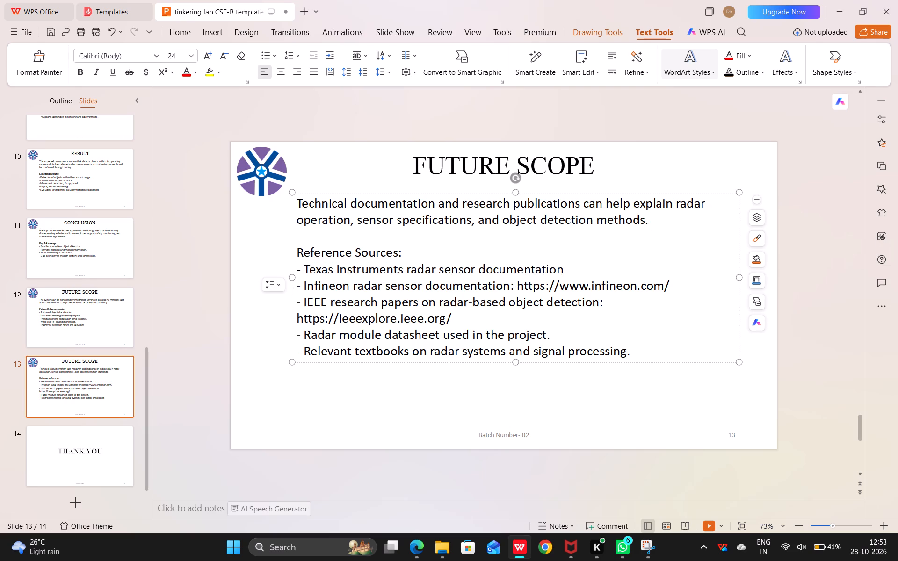
left_click_drag(515, 287, 663, 291)
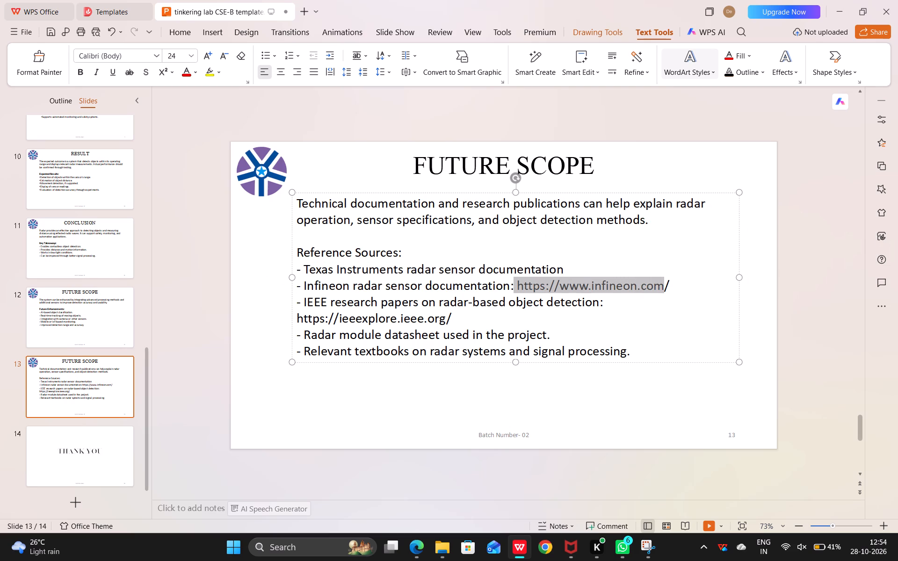
left_click_drag(663, 291, 668, 292)
key("BackSpace")
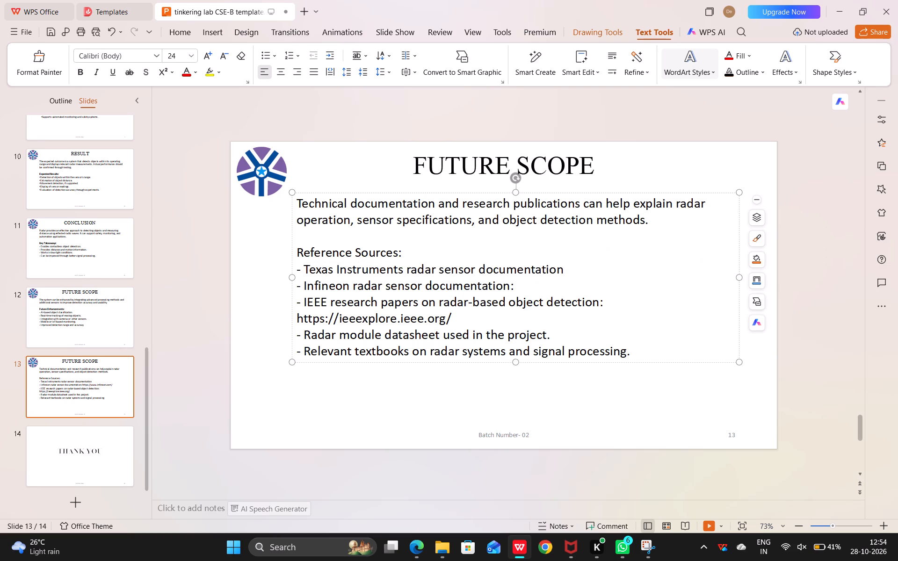
key("BackSpace")
left_click_drag(600, 305, 616, 314)
key("BackSpace")
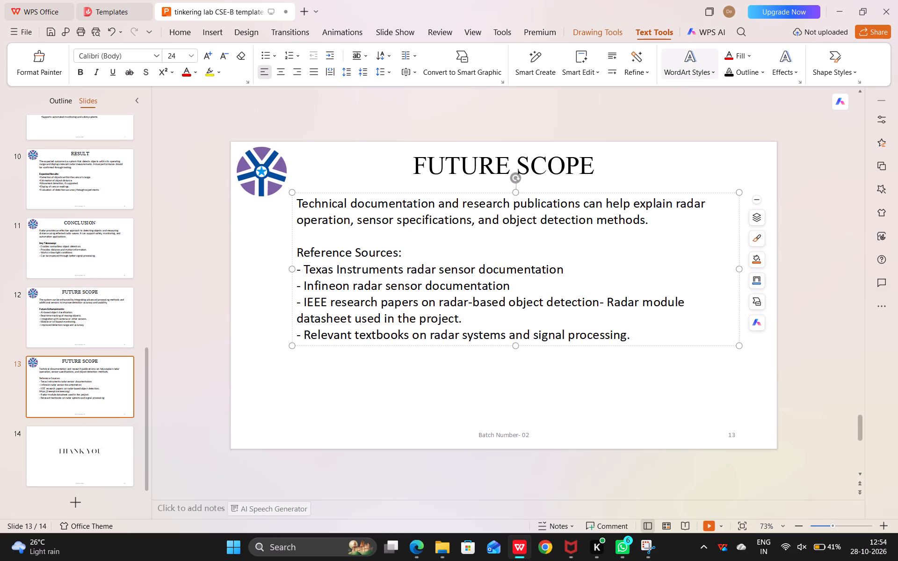
key("Return")
left_click(599, 394)
Make the "Reference Sources:" heading on slide 13 bold.
left_click_drag(446, 256, 419, 257)
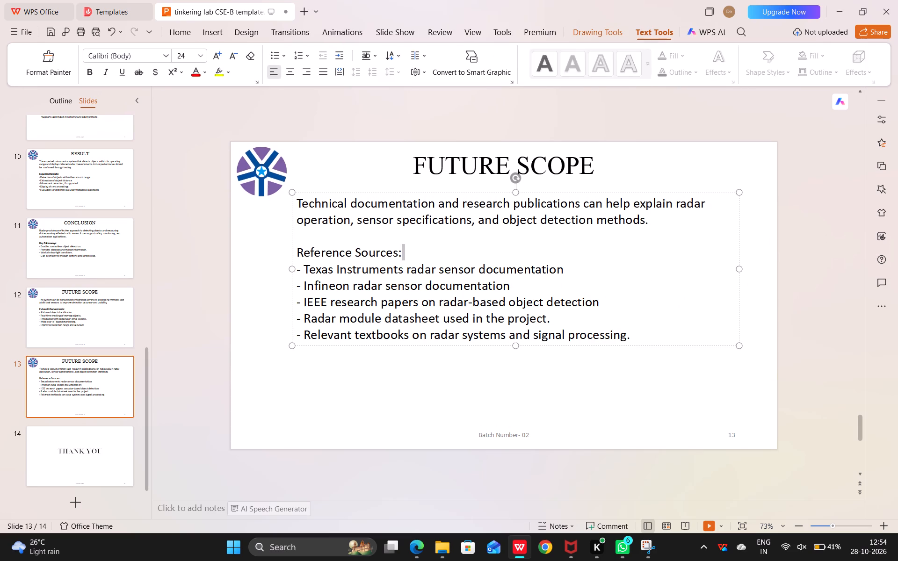
left_click_drag(419, 257, 284, 247)
left_click(75, 73)
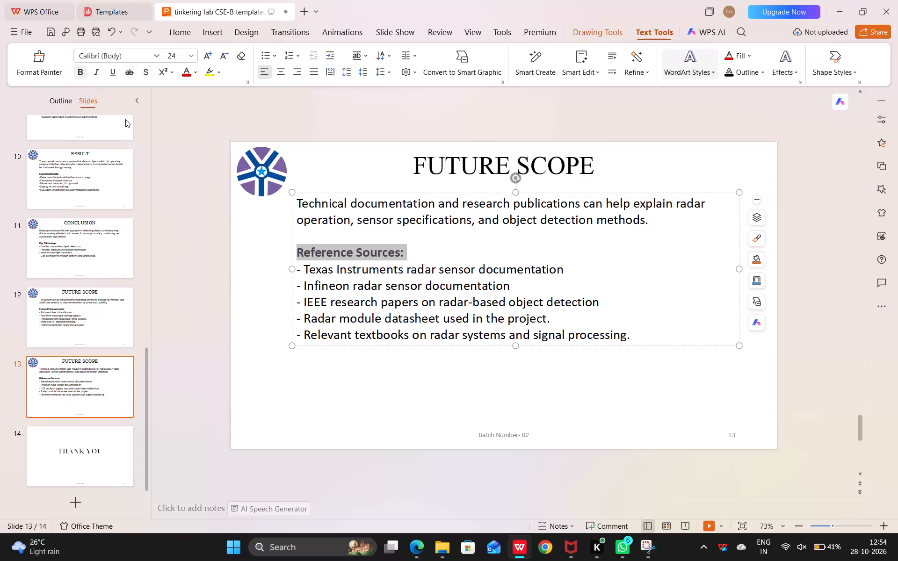
left_click(394, 397)
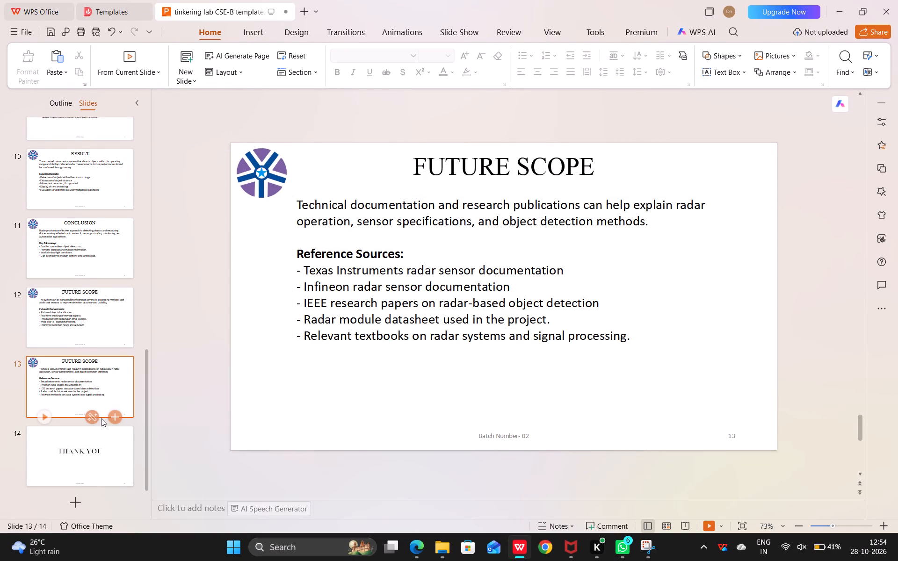
Replace the "FUTURE SCOPE" title on slide 13 with "REFERENCE".
double_click(506, 173)
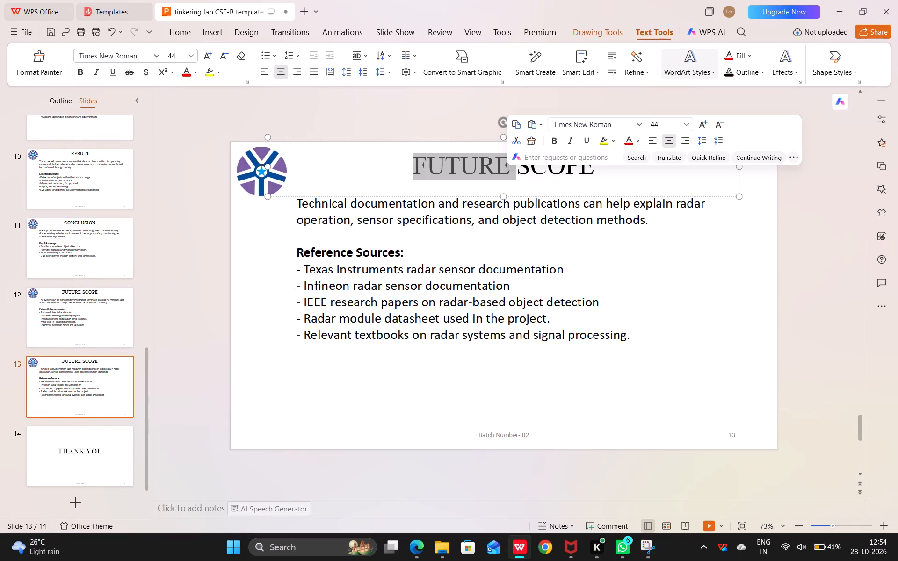
key("BackSpace")
key("Right")
key("Right")
key("Right")
key("Right")
key("Right")
key("Right")
key("Right")
key("Right")
key("Right")
key("Right")
key("Right")
key("Right")
key("Right")
key("Right")
key("BackSpace")
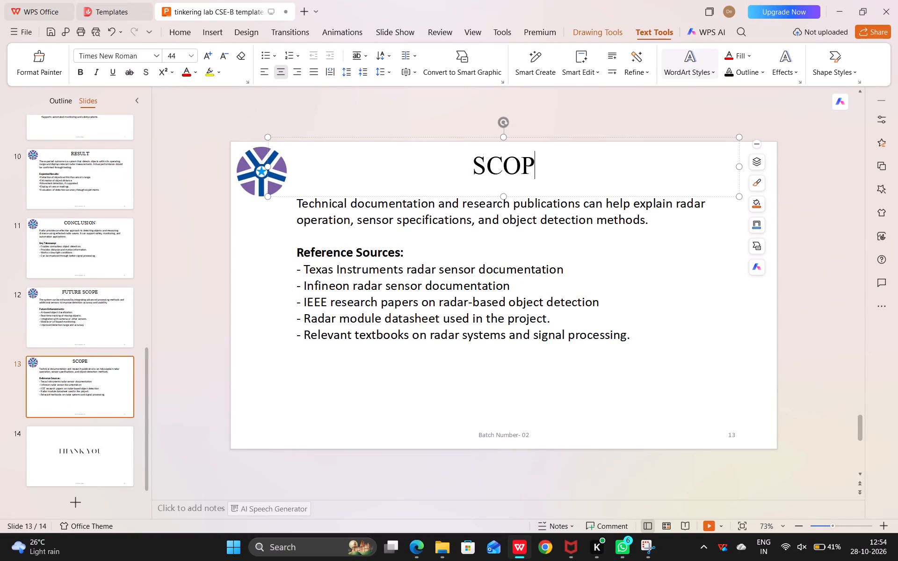
key("BackSpace")
key("BackSpace")
key("BackSpace")
key("BackSpace")
key("BackSpace")
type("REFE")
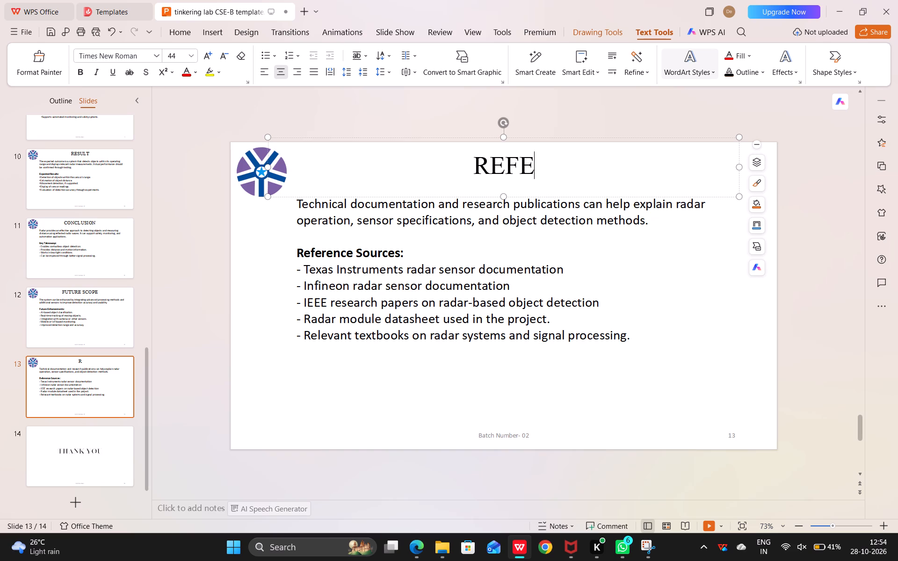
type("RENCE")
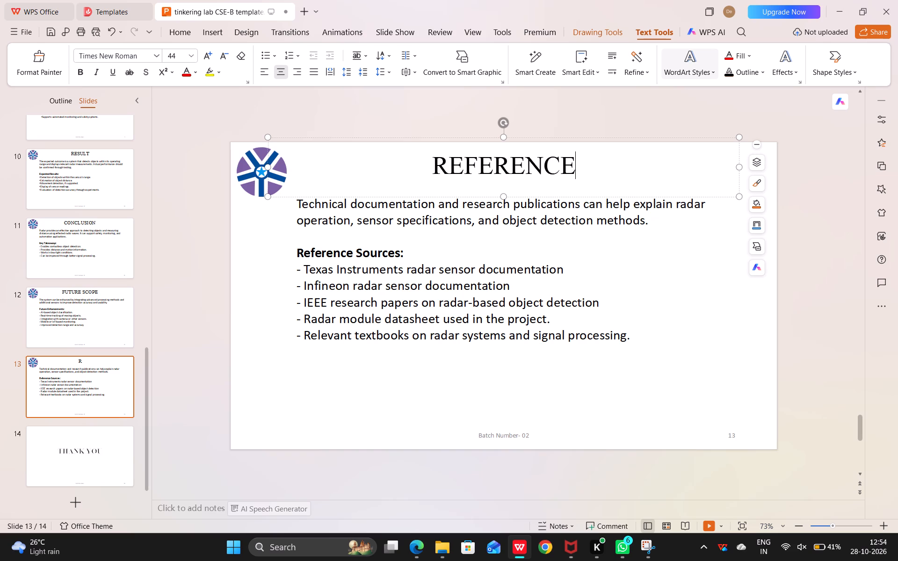
left_click(428, 394)
Move the "Project Title" text box on title slide 1 leftward, keeping it just below the "TINKERING LAB" heading.
scroll(89, 395, "up", 5)
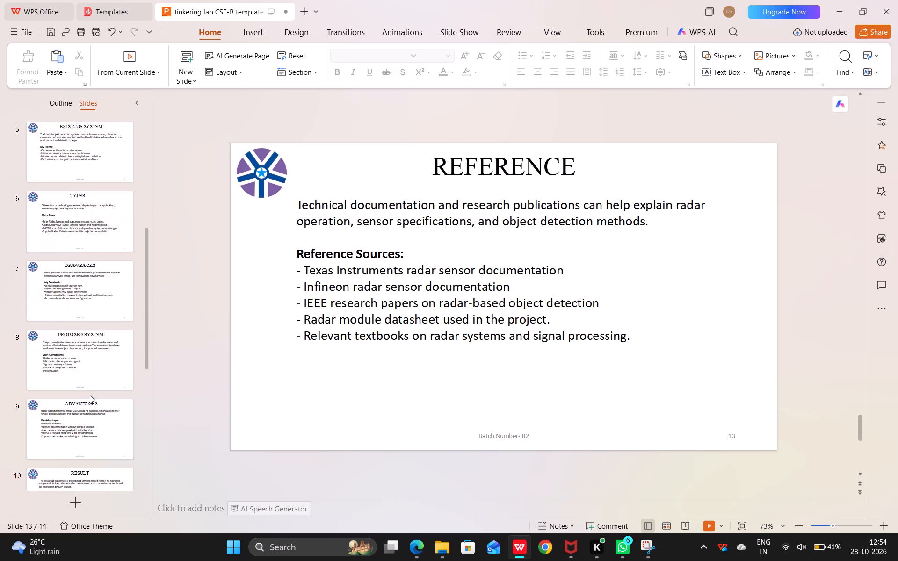
scroll(90, 395, "up", 17)
scroll(82, 442, "down", 8)
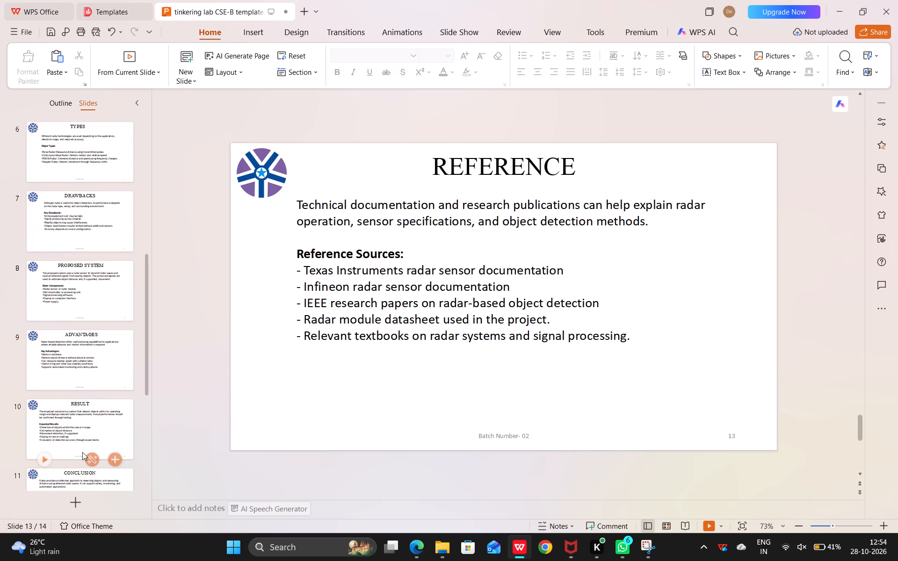
scroll(82, 452, "down", 5)
left_click(80, 455)
scroll(76, 336, "up", 11)
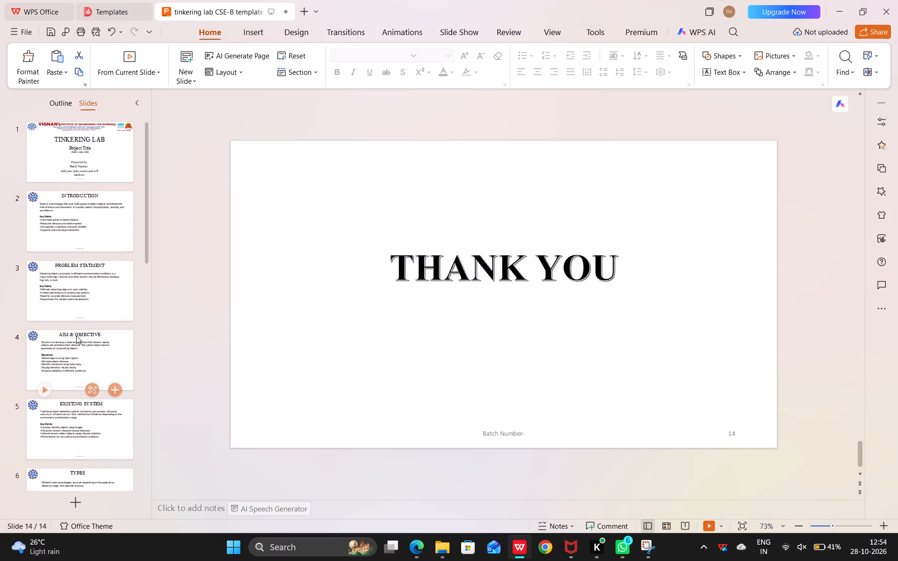
scroll(76, 336, "up", 11)
left_click(88, 155)
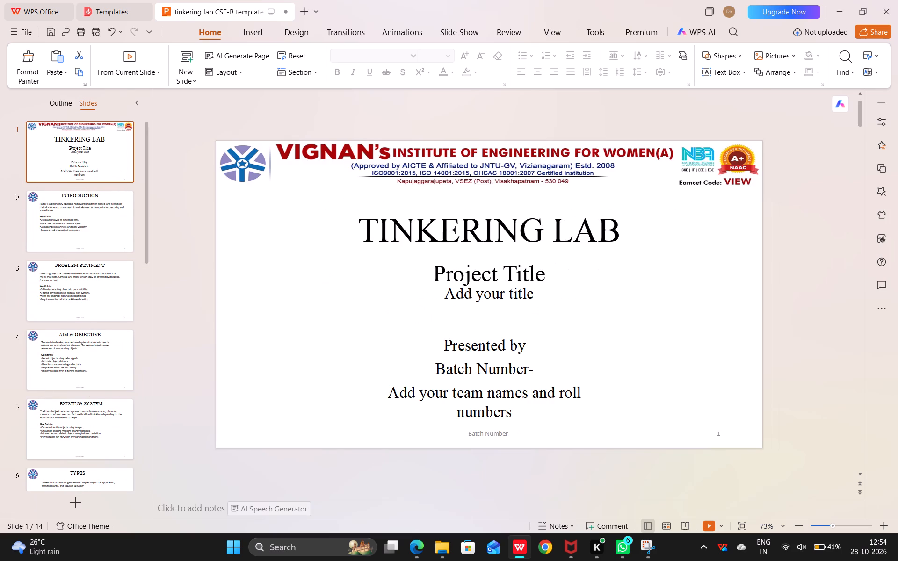
left_click(530, 277)
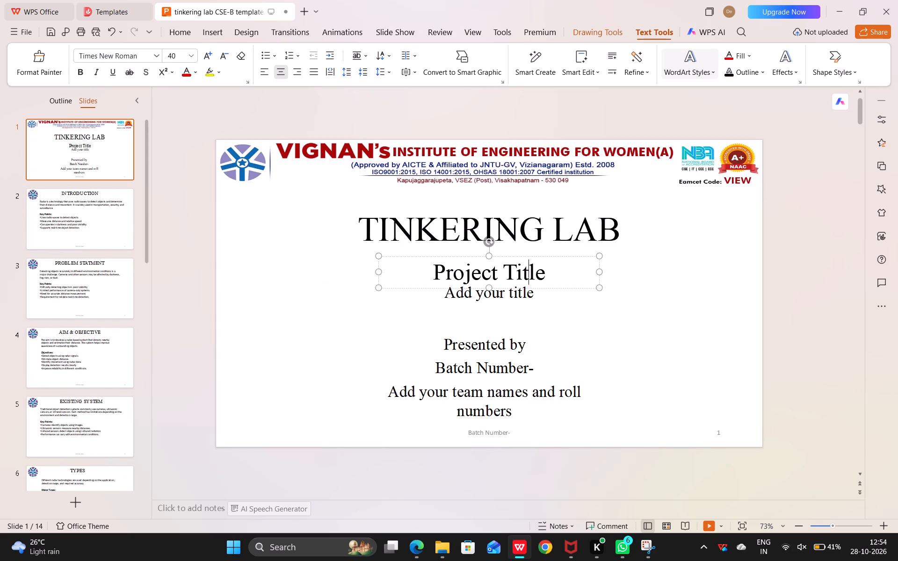
left_click_drag(391, 270, 327, 268)
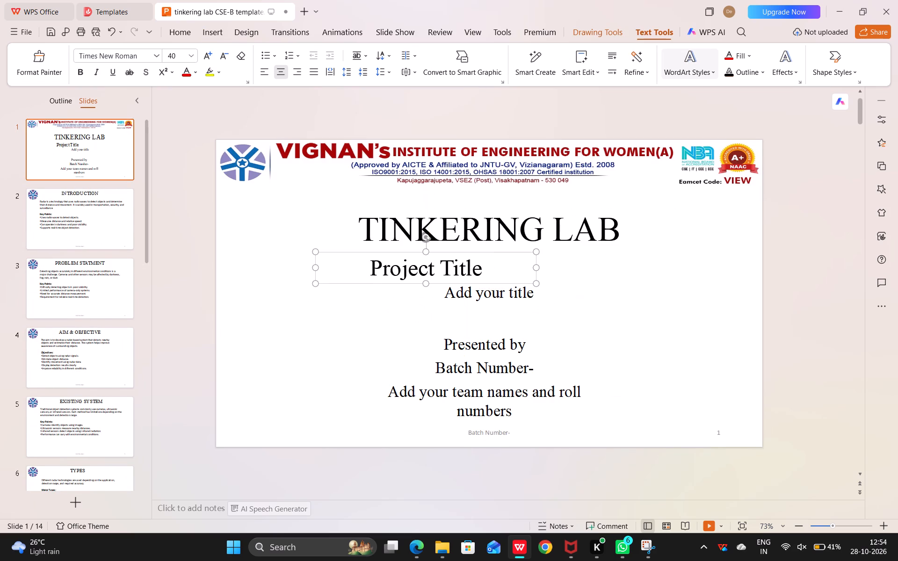
left_click(477, 270)
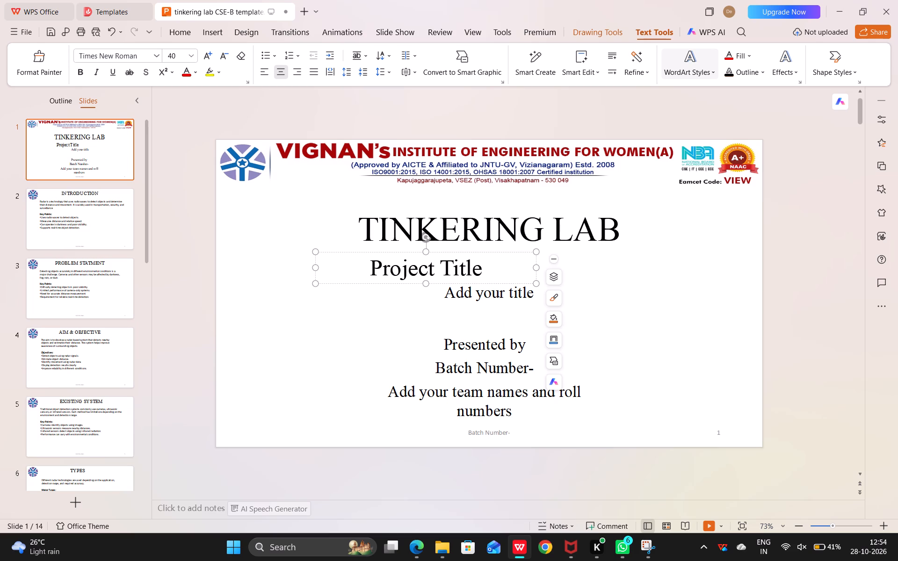
left_click_drag(507, 270, 464, 276)
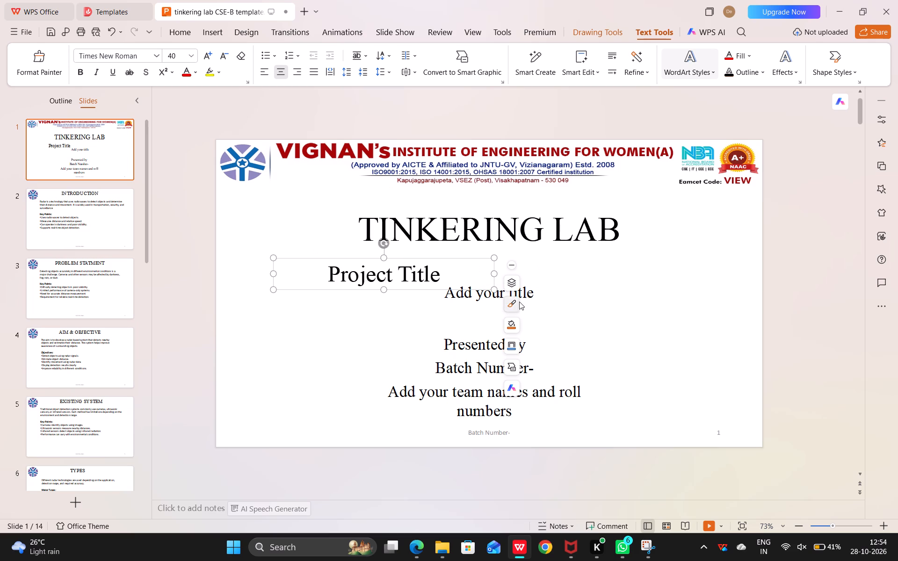
Delete the "Add your title" placeholder text on slide 1.
left_click(478, 293)
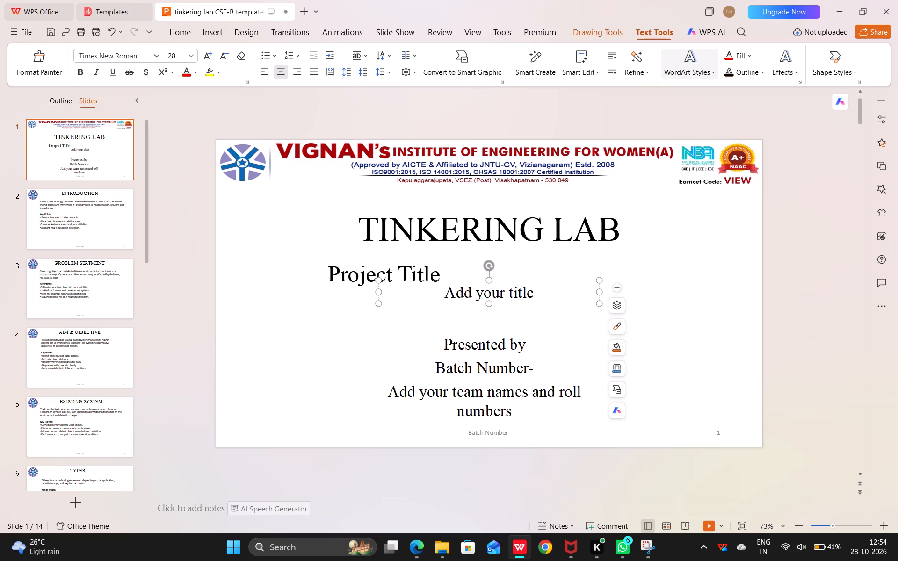
double_click(478, 293)
left_click(478, 293)
key("BackSpace")
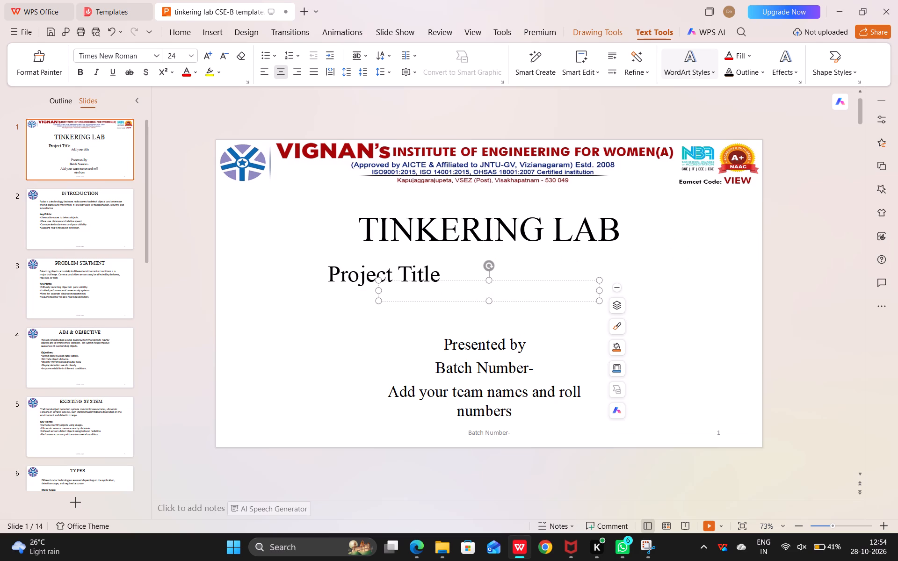
left_click(473, 318)
Append a spaced colon after "Project Title" on slide 1.
left_click(412, 280)
left_click(467, 273)
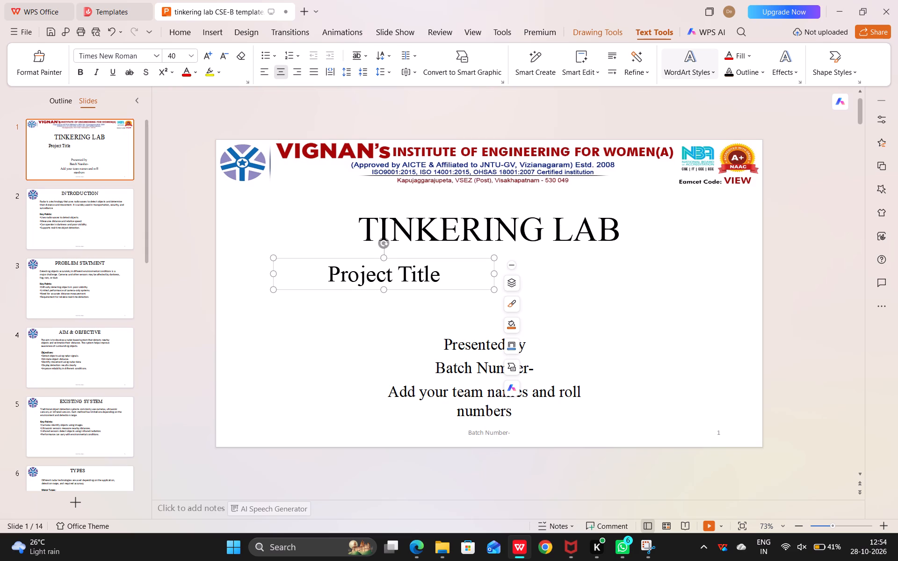
left_click(461, 276)
left_click(435, 275)
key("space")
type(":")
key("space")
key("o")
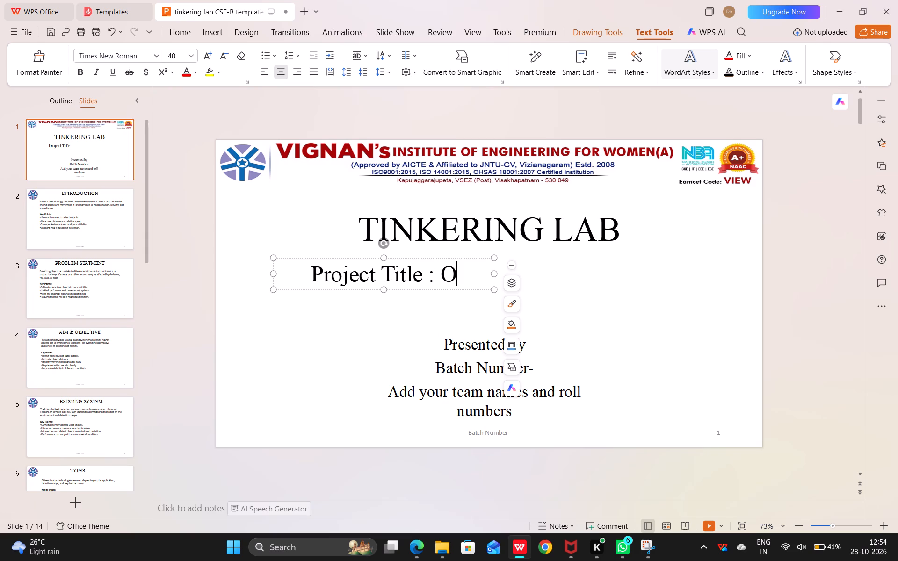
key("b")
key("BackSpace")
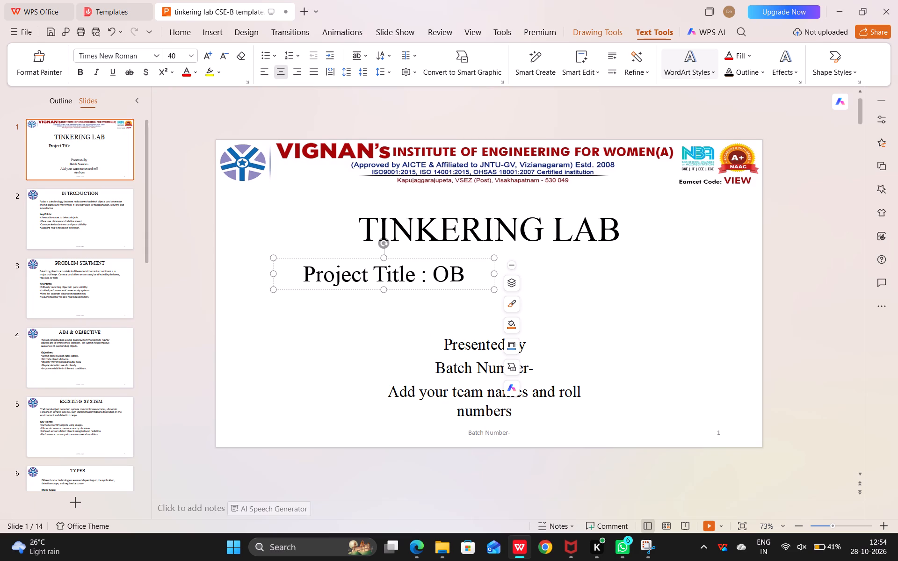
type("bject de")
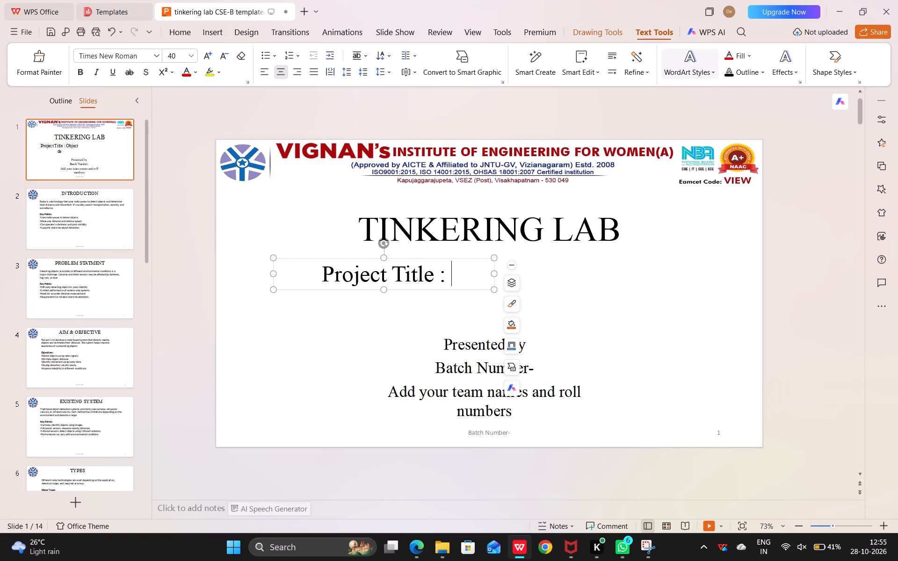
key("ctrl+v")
Widen the project title text box toward the slide's right side so the title fits on two lines.
left_click_drag(495, 302, 531, 299)
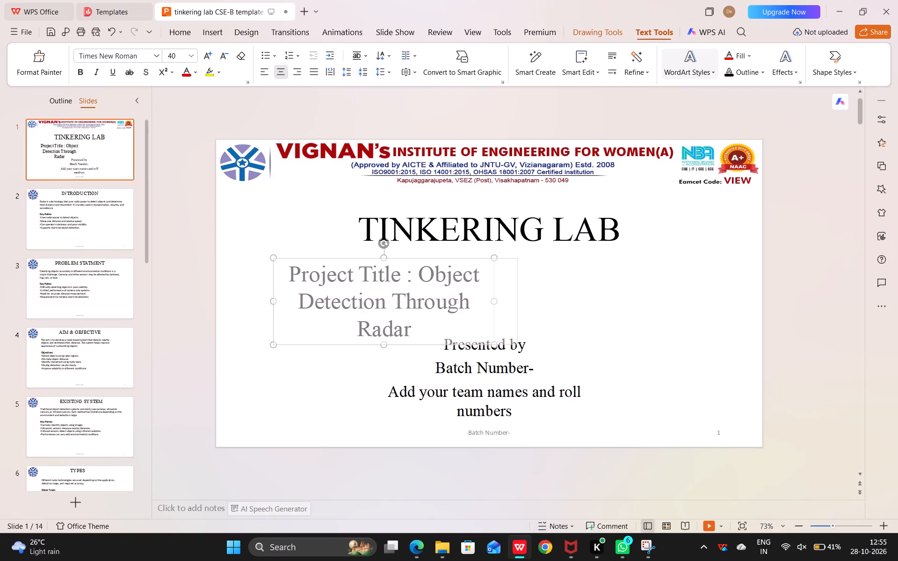
left_click_drag(531, 299, 685, 274)
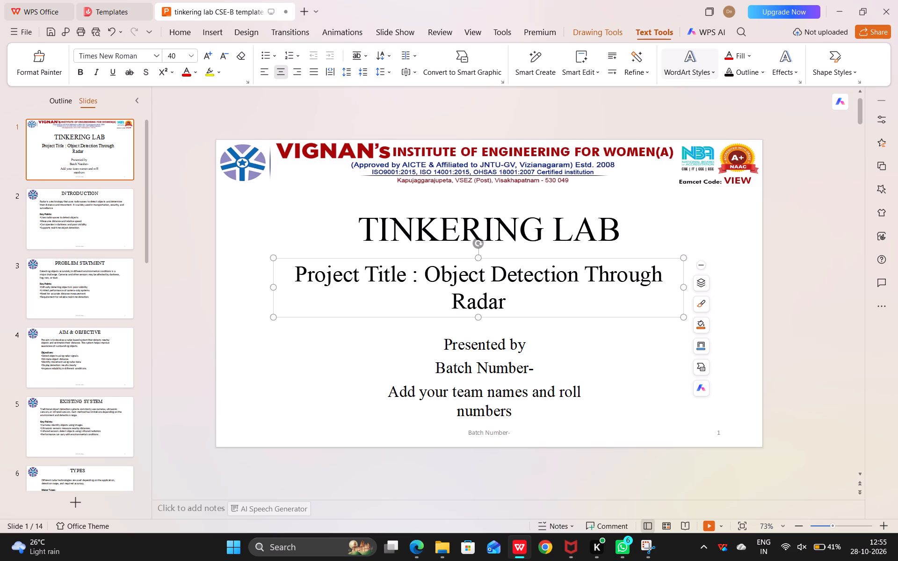
left_click(578, 354)
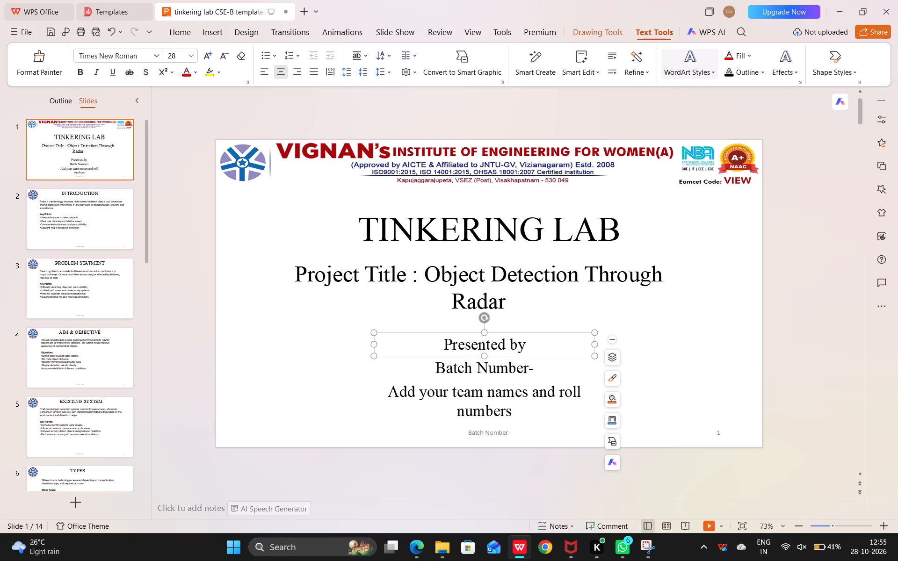
left_click(513, 302)
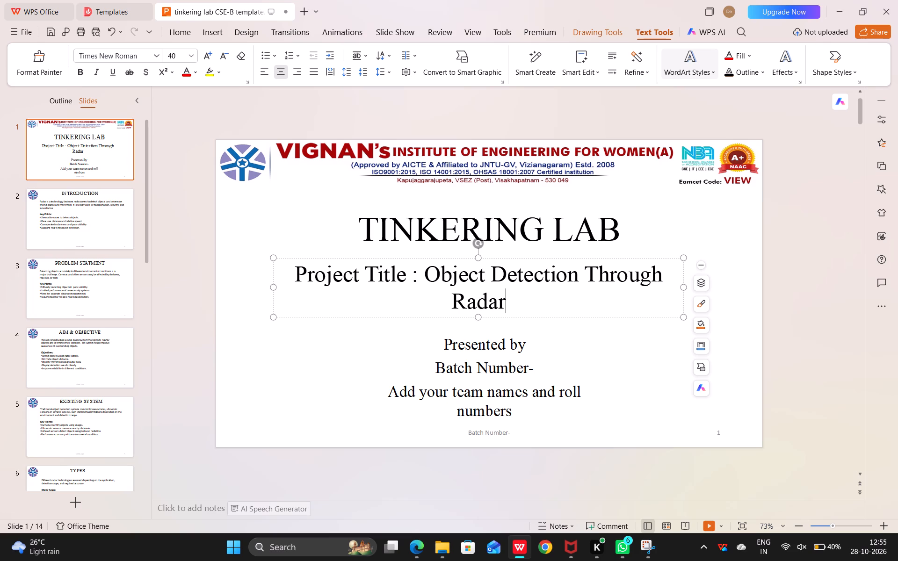
Move the "Presented by" text box left to line up with the left edge of the project title box.
left_click(459, 351)
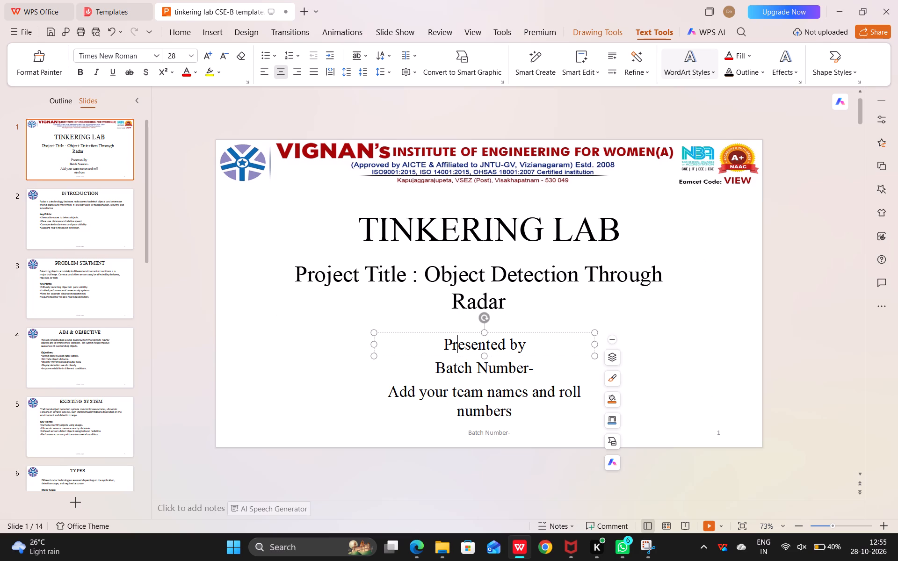
left_click_drag(422, 349, 322, 347)
Delete the "Batch Number-" text below "Presented by" in the body of slide 1.
triple_click(473, 372)
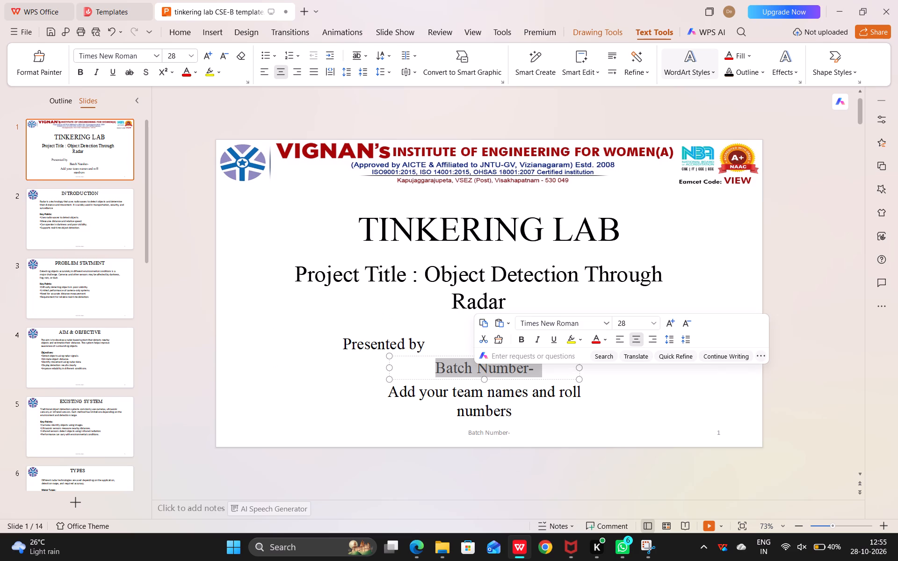
key("BackSpace")
Append "Batch number - 01" after "Presented by" on the title slide.
left_click(434, 342)
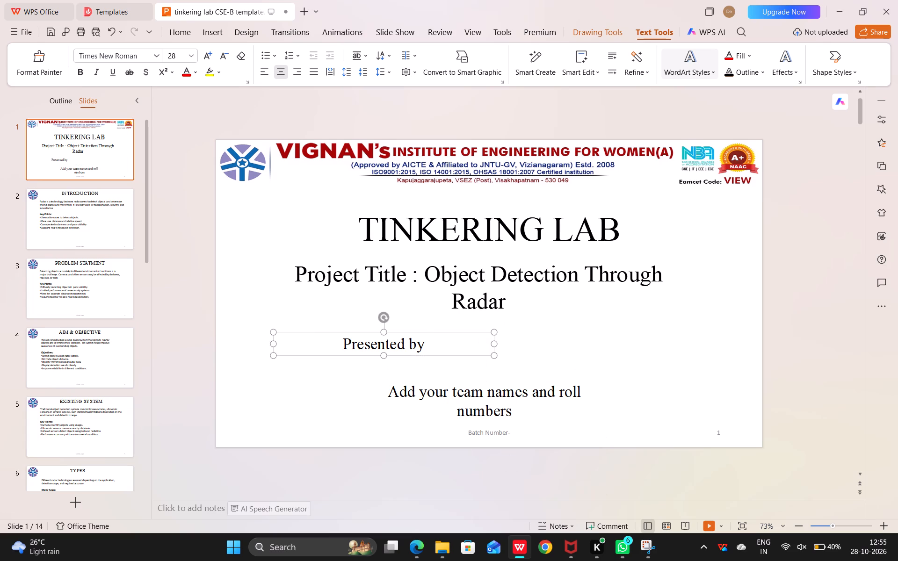
left_click(435, 343)
left_click(853, 101)
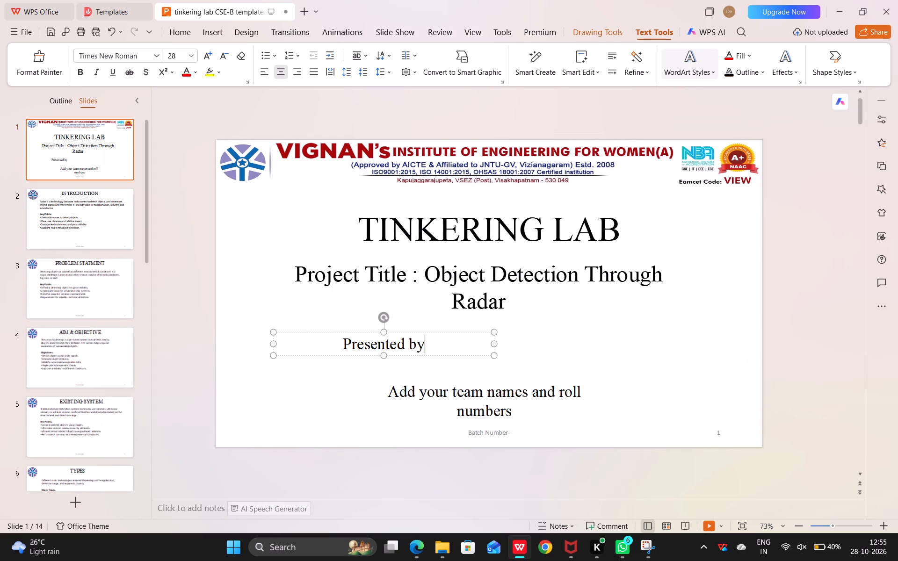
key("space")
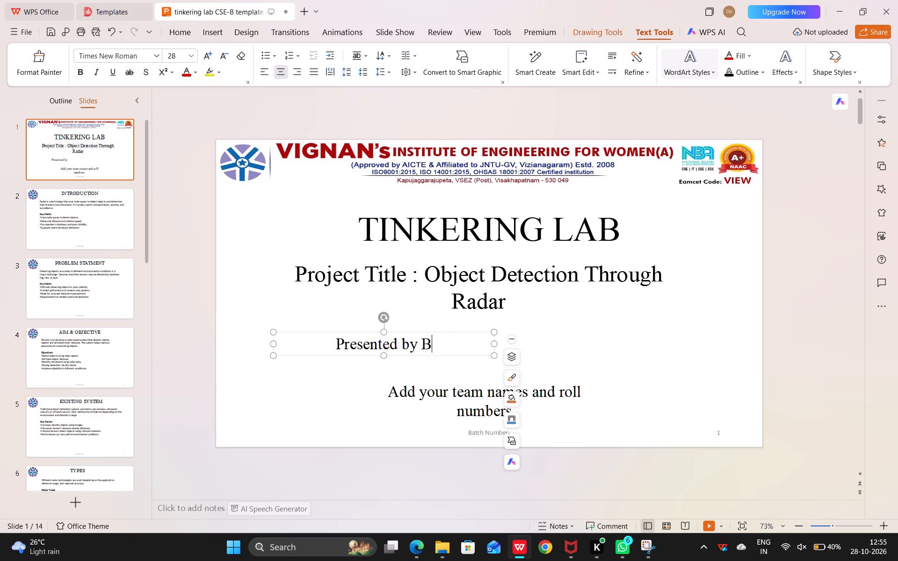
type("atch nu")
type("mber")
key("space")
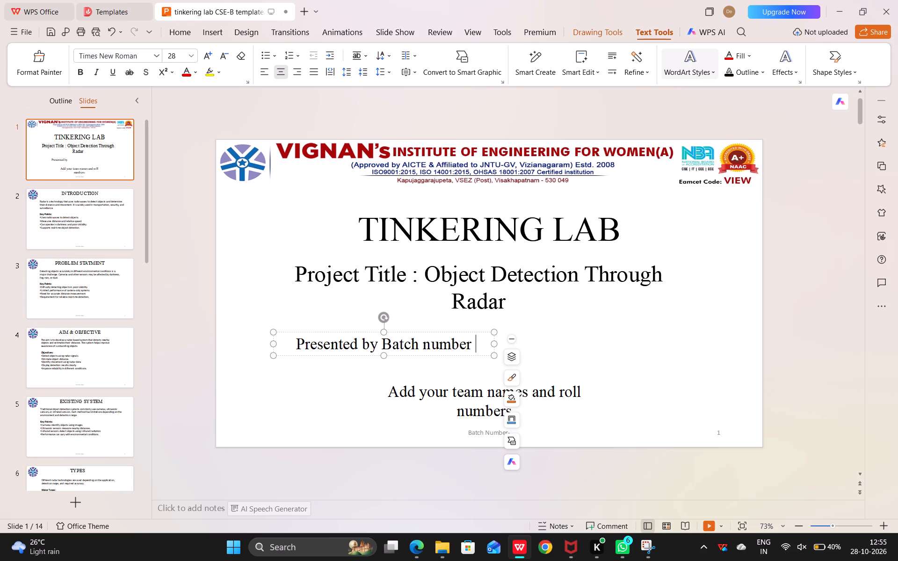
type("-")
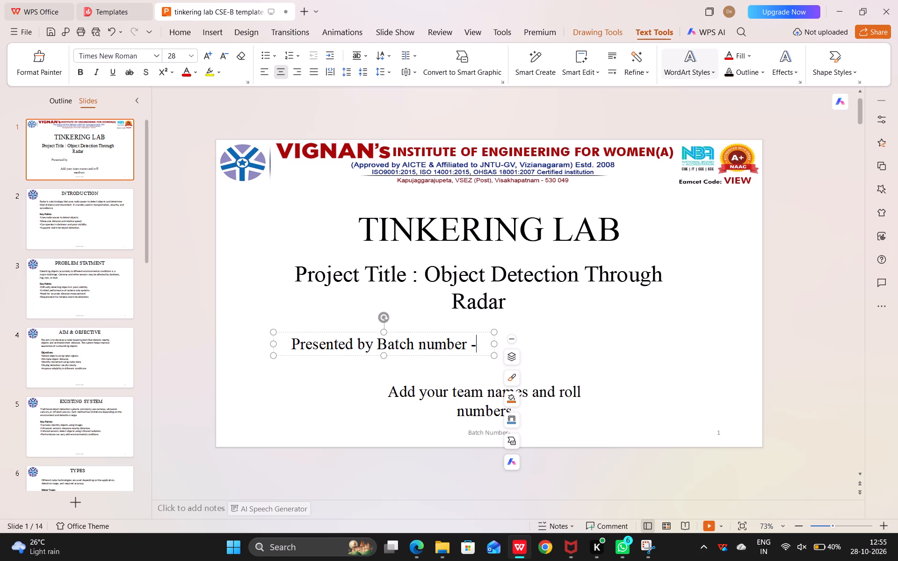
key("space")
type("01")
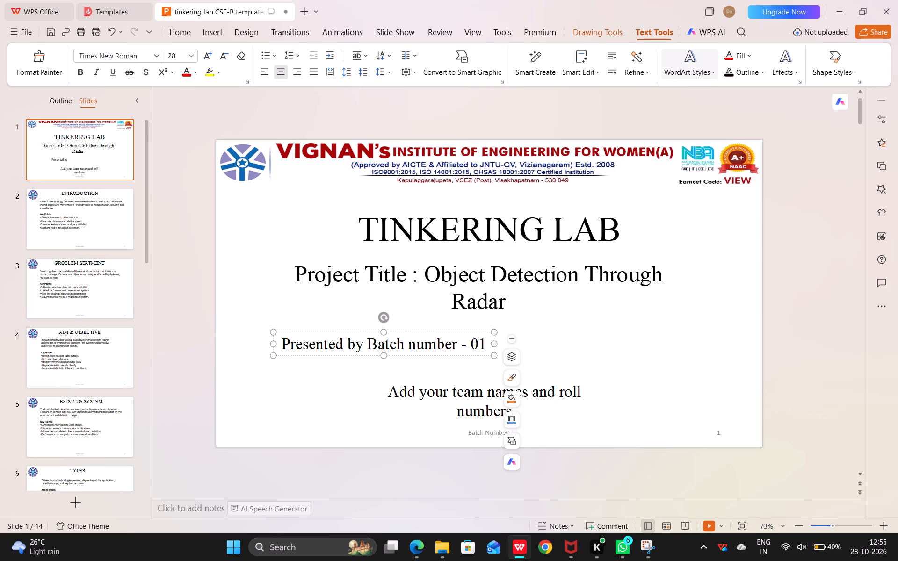
left_click(617, 367)
Move the "Presented by Batch number" text box right so it is centred beneath the project title.
left_click(466, 345)
left_click_drag(468, 358, 556, 358)
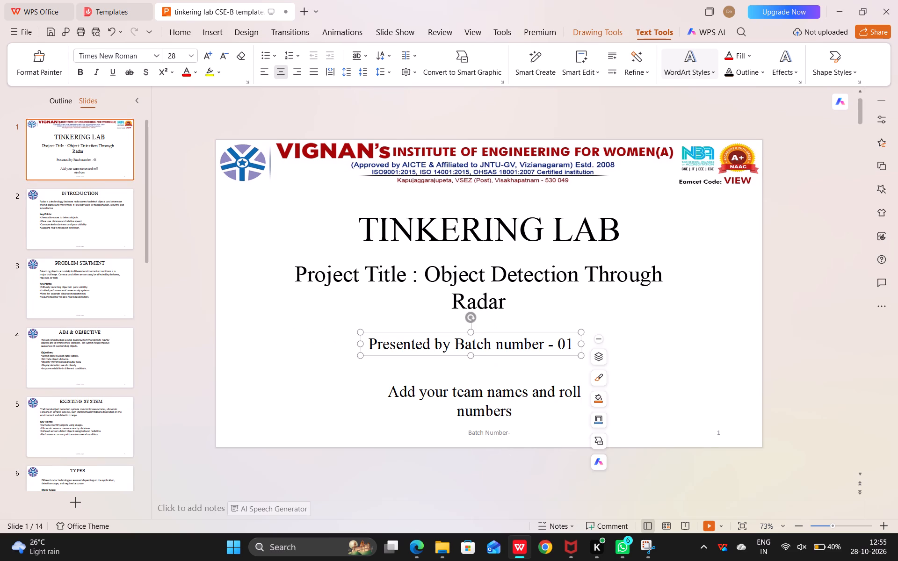
left_click(652, 357)
Delete the "Add your team names and roll numbers" placeholder text on slide 1, keeping its text box.
left_click_drag(522, 418, 400, 385)
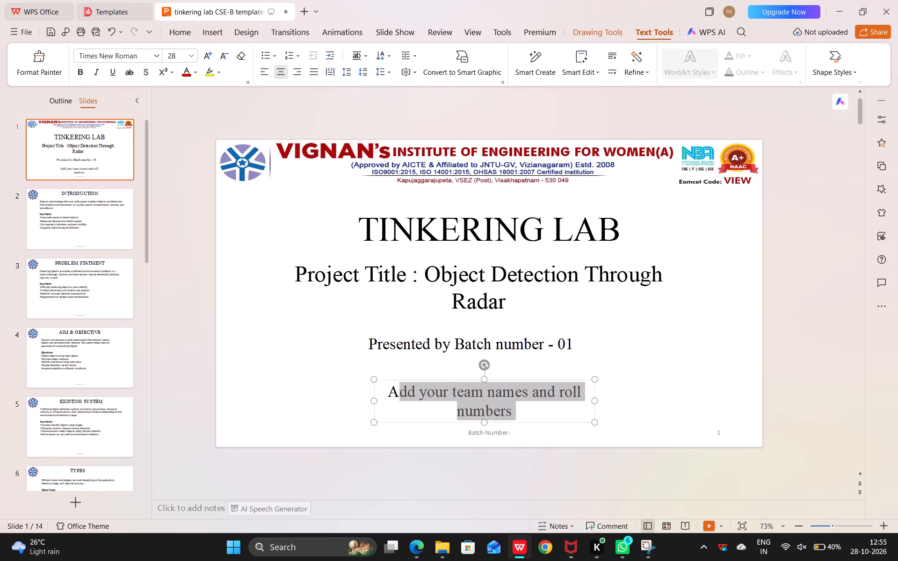
left_click_drag(400, 385, 390, 385)
key("BackSpace")
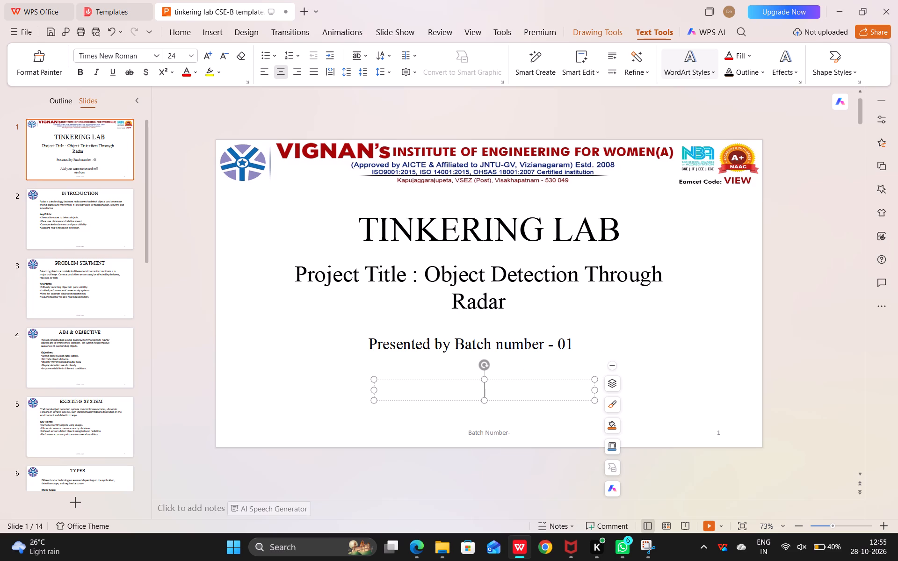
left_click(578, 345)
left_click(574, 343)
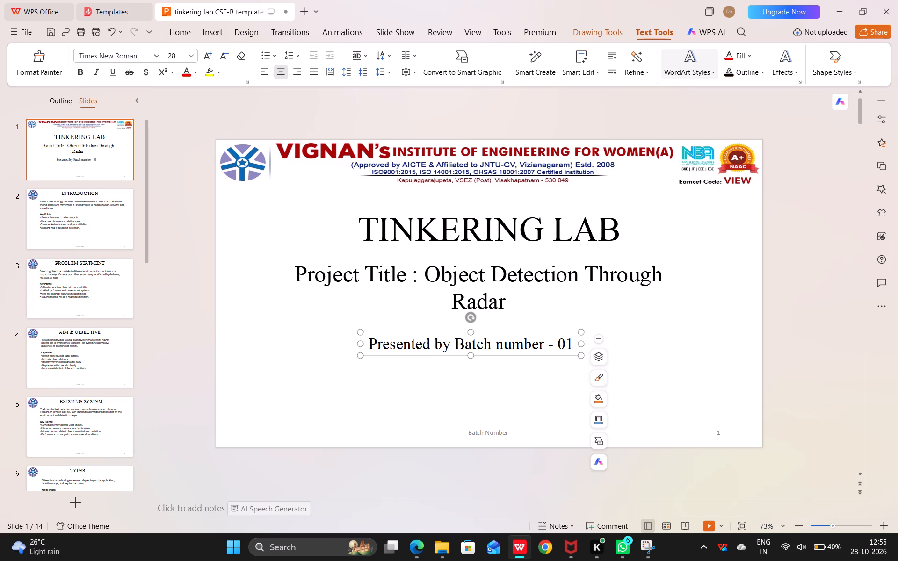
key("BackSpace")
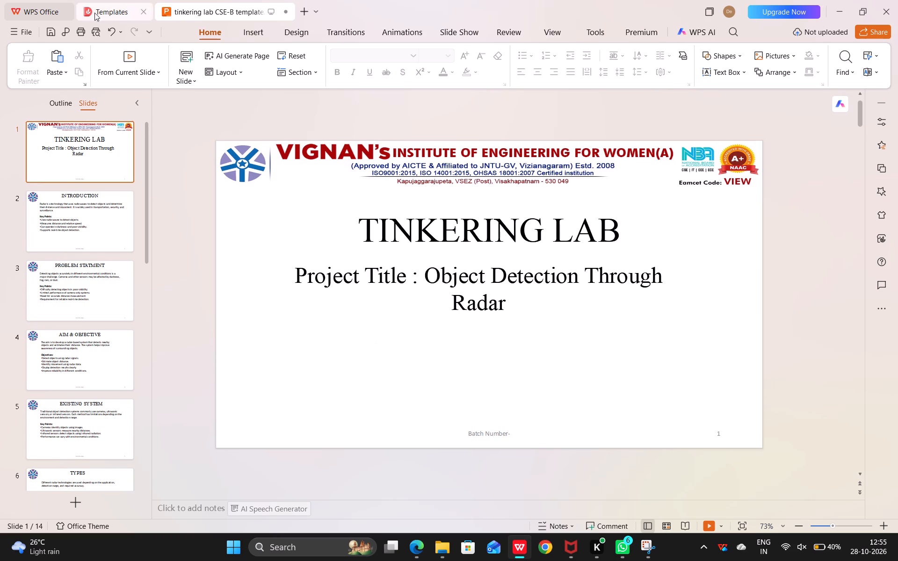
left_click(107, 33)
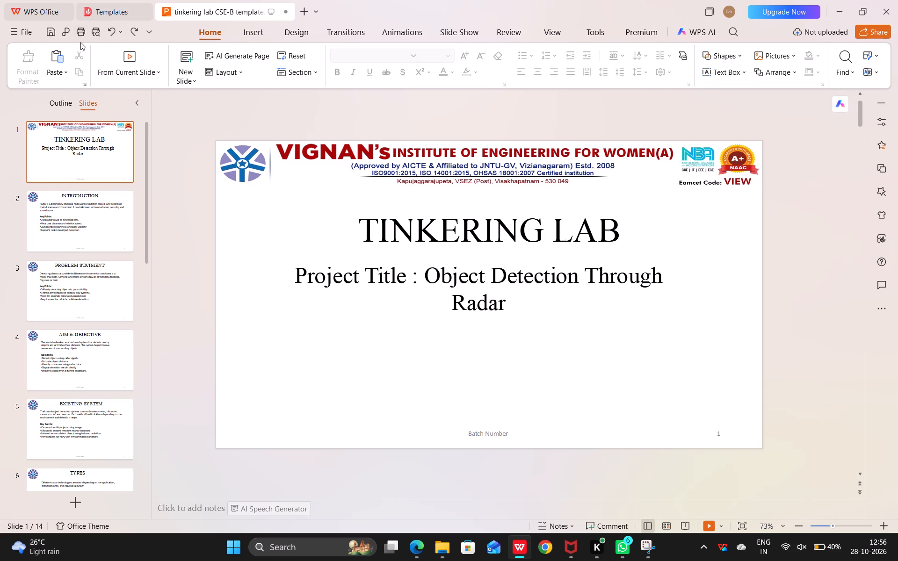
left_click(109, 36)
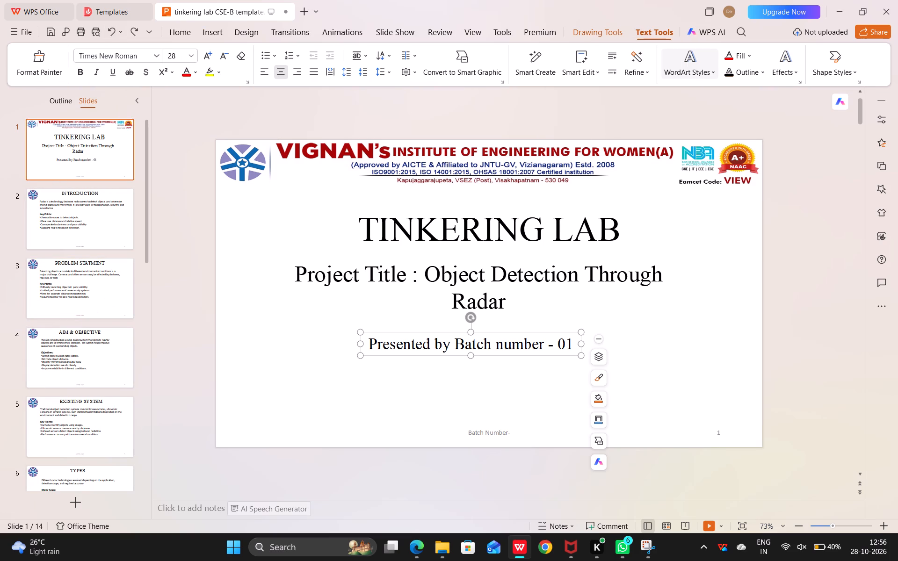
Change the batch number in the "Presented by" line to 02.
left_click(572, 343)
key("BackSpace")
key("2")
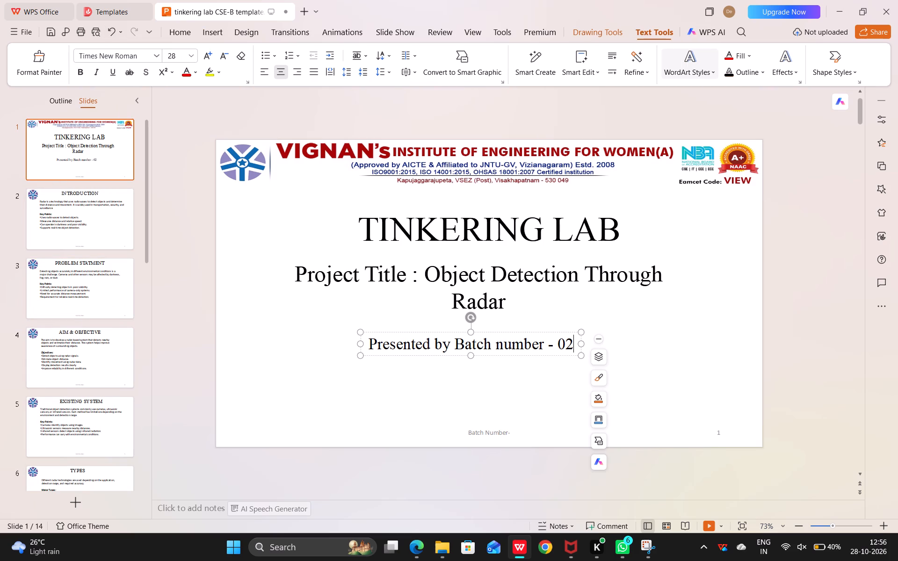
left_click(574, 383)
Move the emptied team-names text box up directly below the "Presented by" line, aligned with that line's box.
left_click(488, 368)
left_click_drag(495, 393, 486, 380)
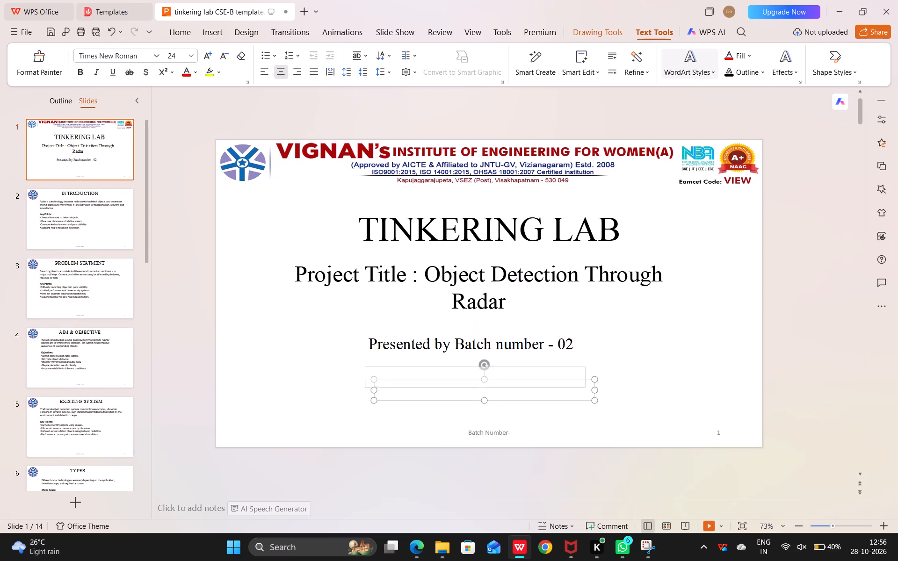
left_click_drag(486, 380, 484, 371)
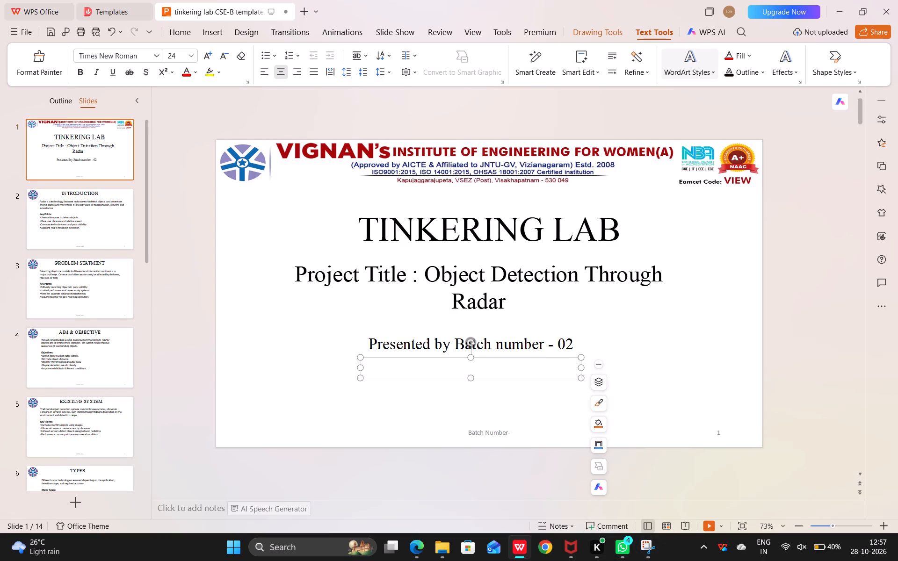
Enter the first team member's name and roll number, separated by a dash, in the empty box below "Presented by".
left_click(390, 374)
left_click(387, 367)
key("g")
key("BackSpace")
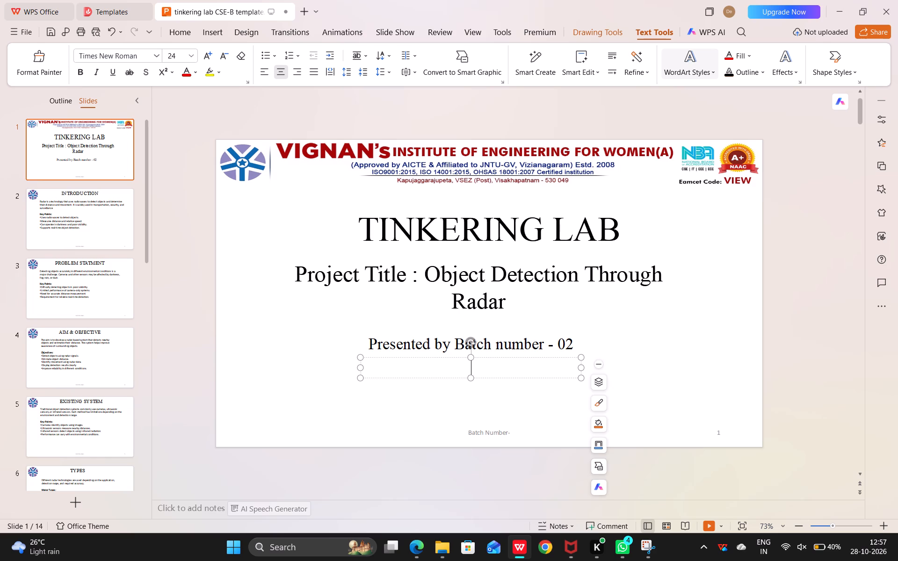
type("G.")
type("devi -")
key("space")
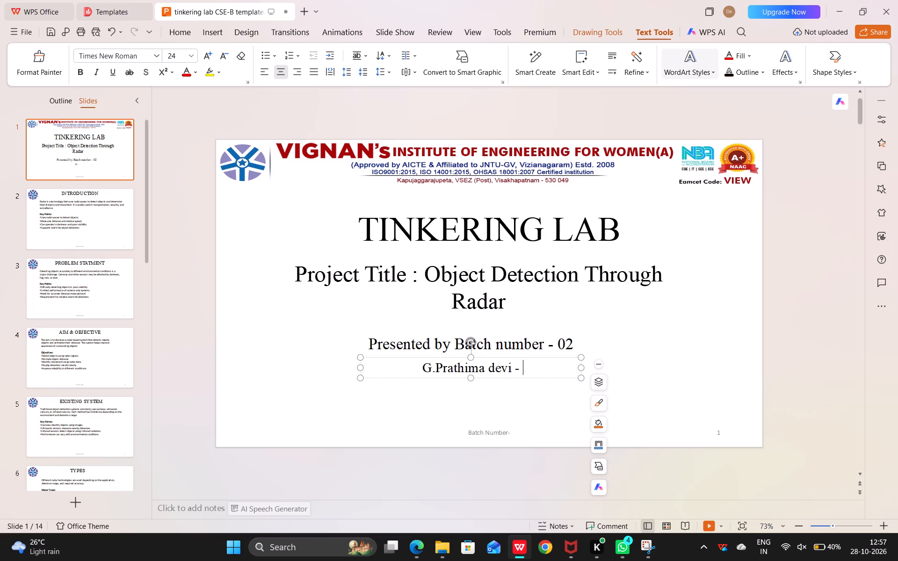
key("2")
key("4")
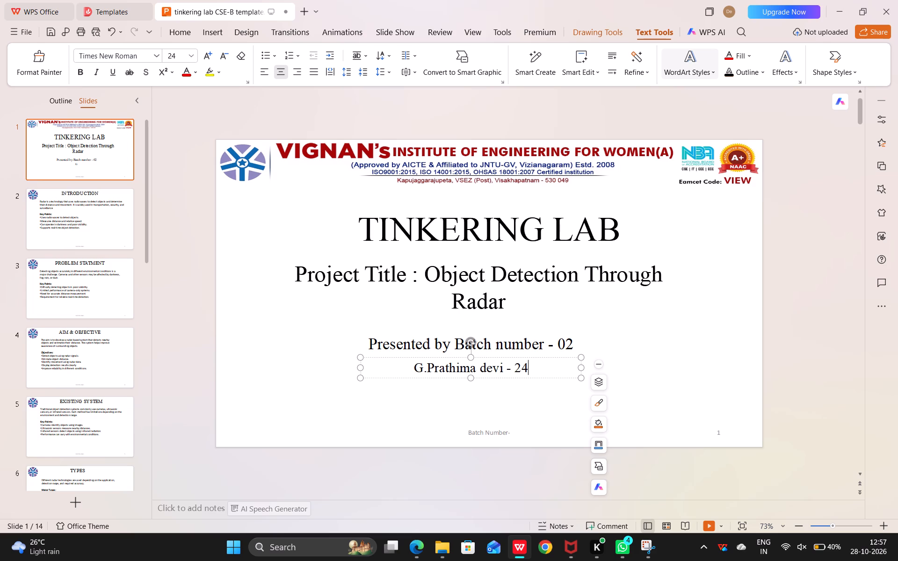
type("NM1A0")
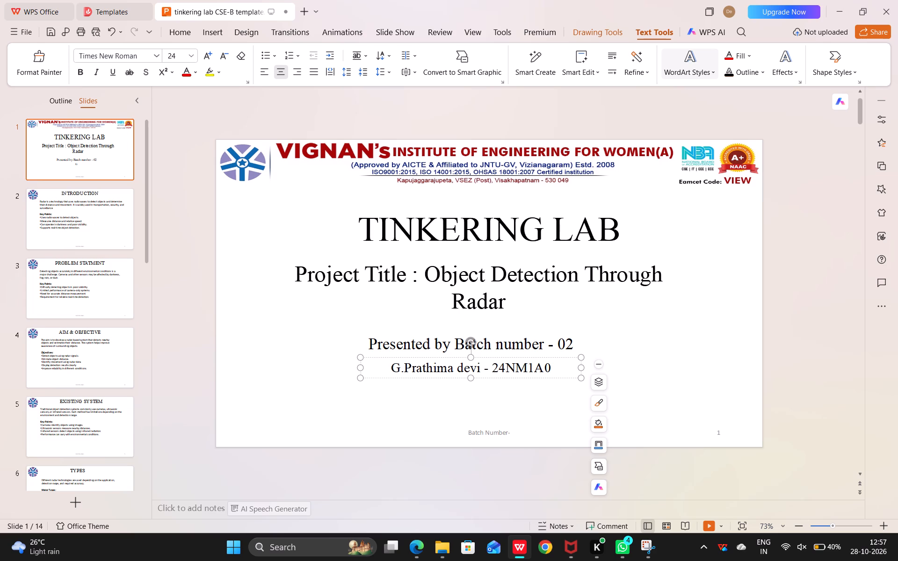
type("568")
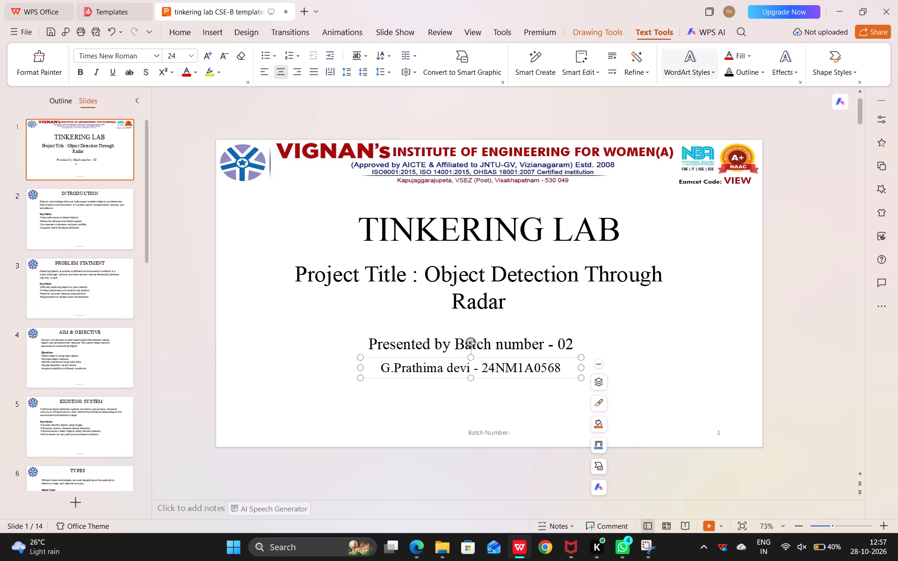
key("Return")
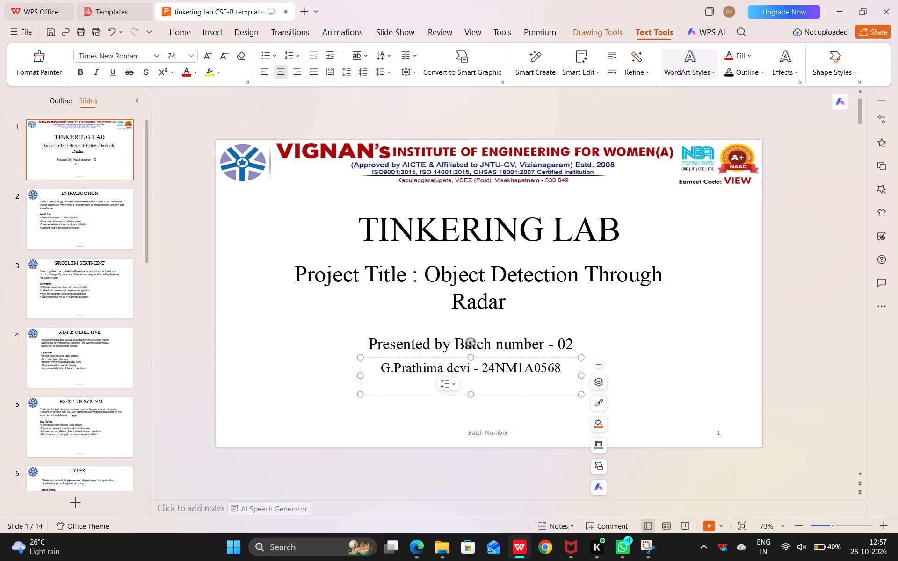
Add the second team member's name and roll number on the line below, in the same dash-separated format.
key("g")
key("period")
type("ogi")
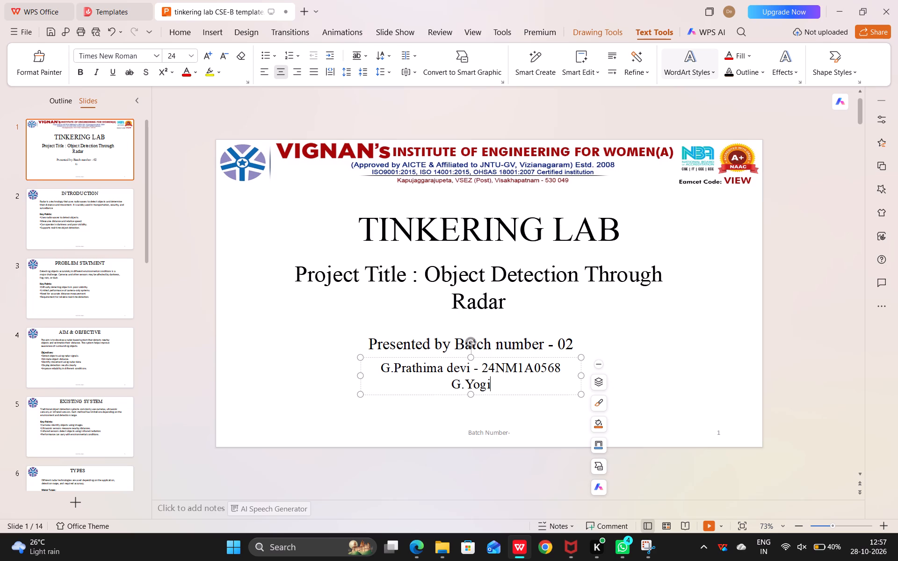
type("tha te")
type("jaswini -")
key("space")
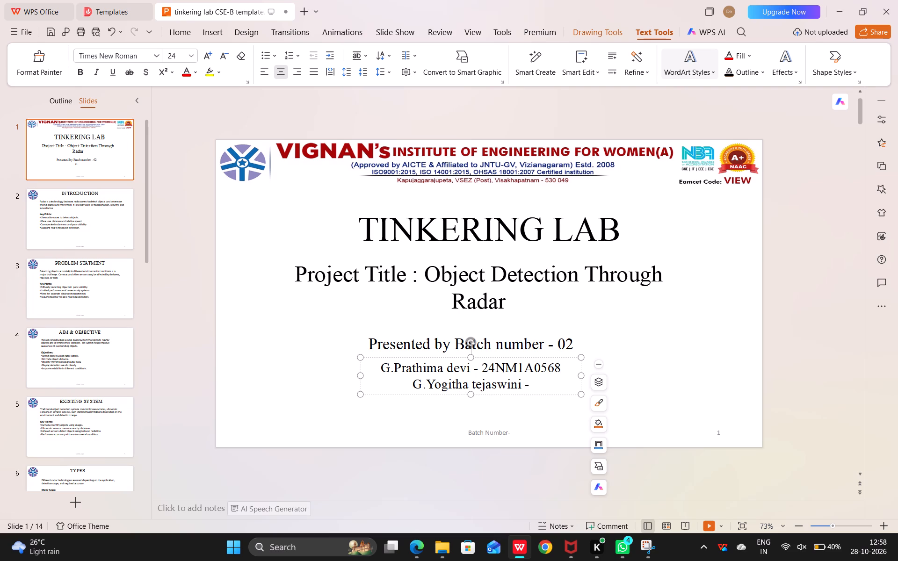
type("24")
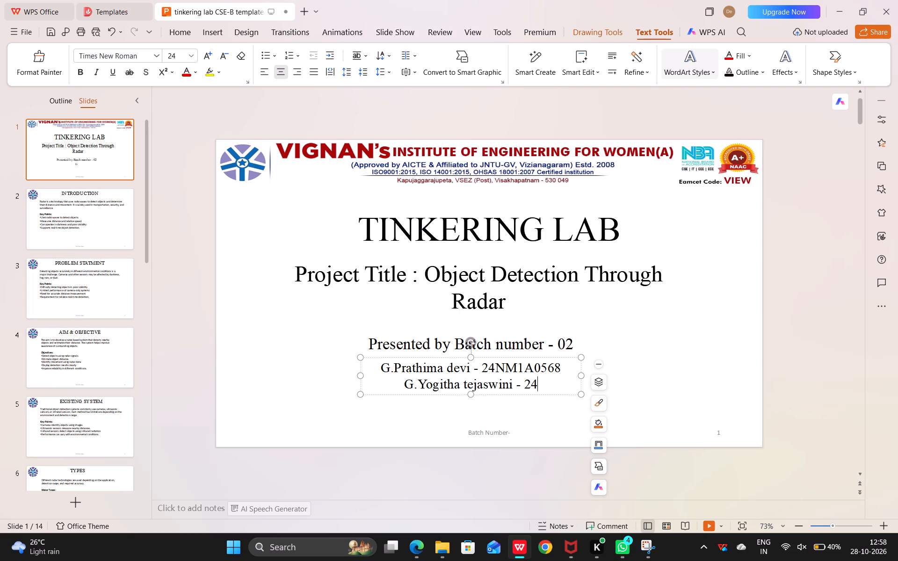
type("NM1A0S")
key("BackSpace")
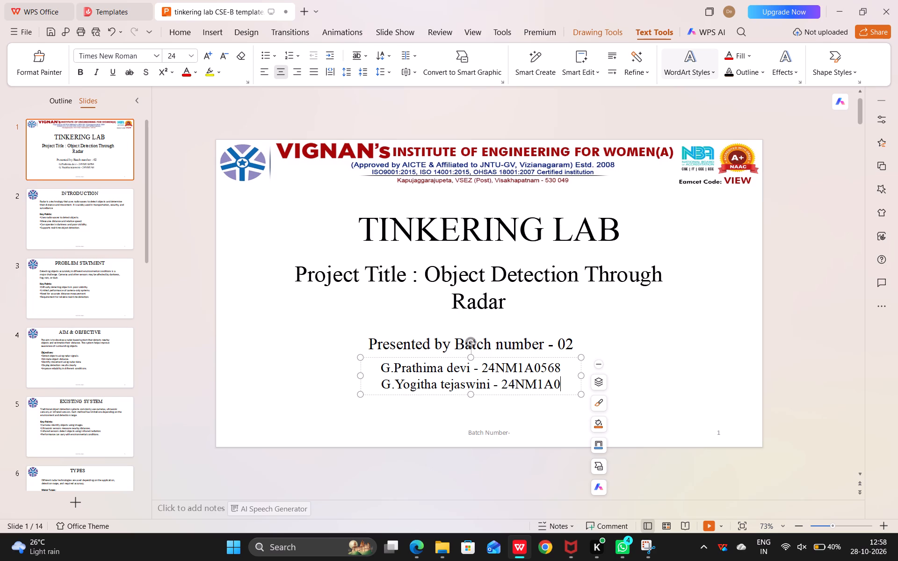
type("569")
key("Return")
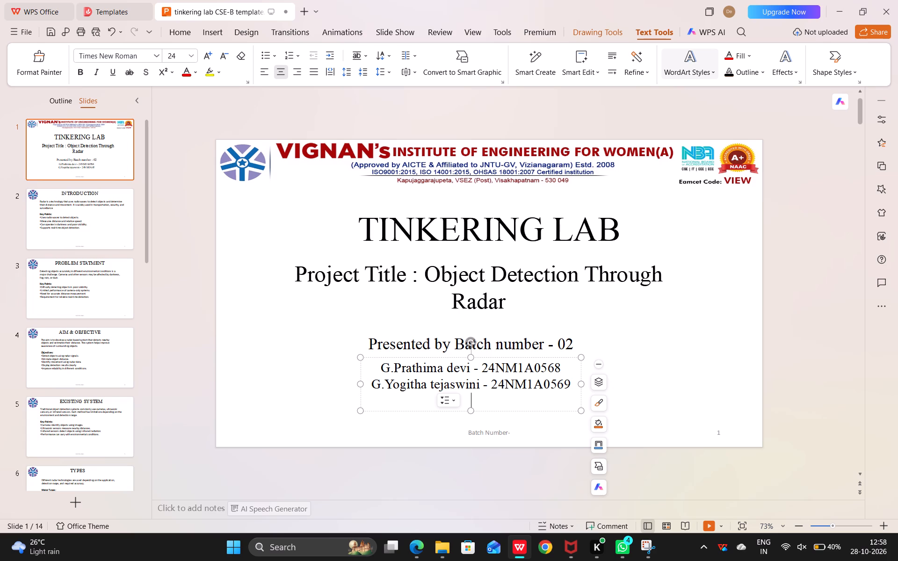
Add the third team member's name and roll number on a new line, separated by a dash like the lines above.
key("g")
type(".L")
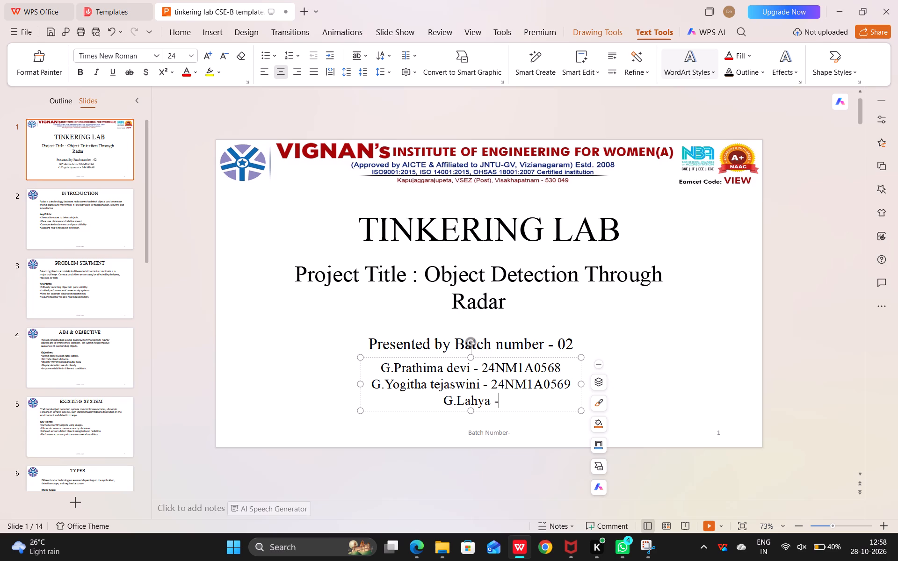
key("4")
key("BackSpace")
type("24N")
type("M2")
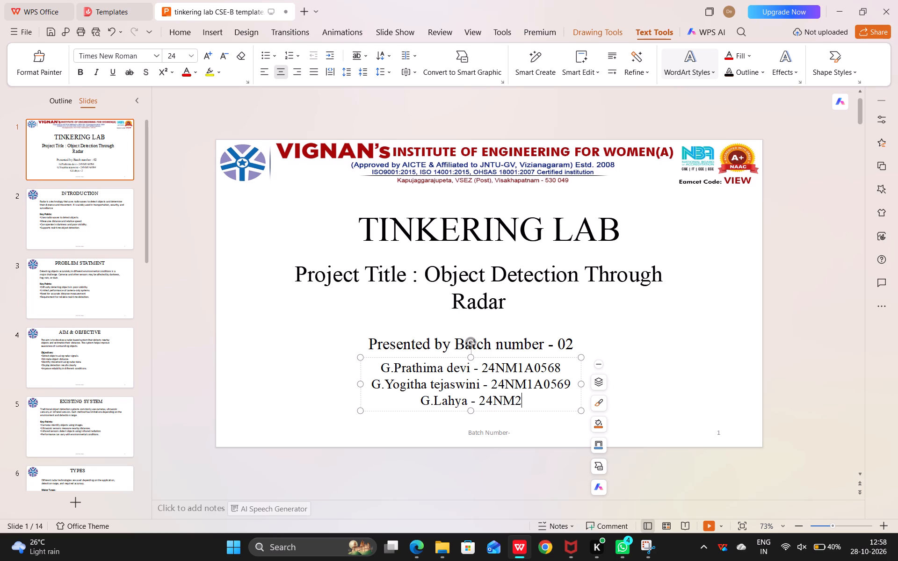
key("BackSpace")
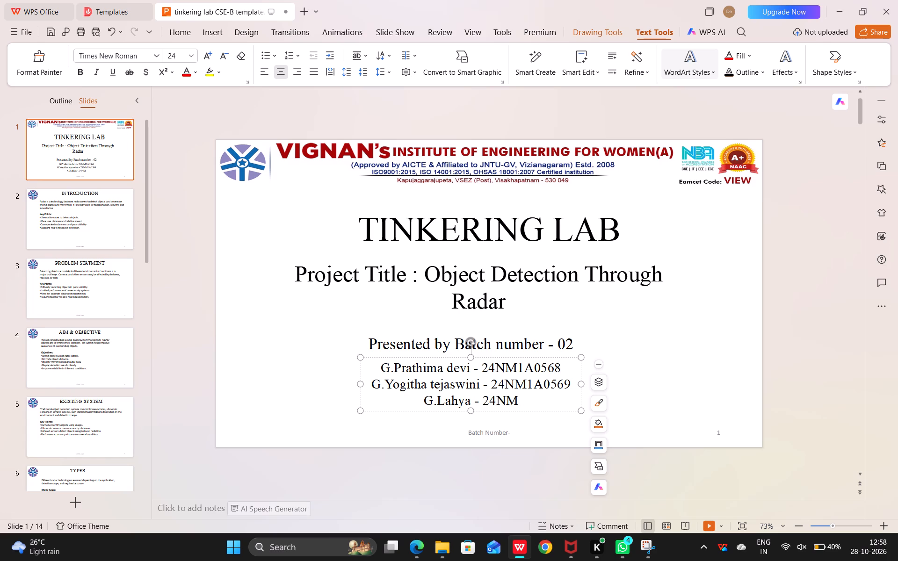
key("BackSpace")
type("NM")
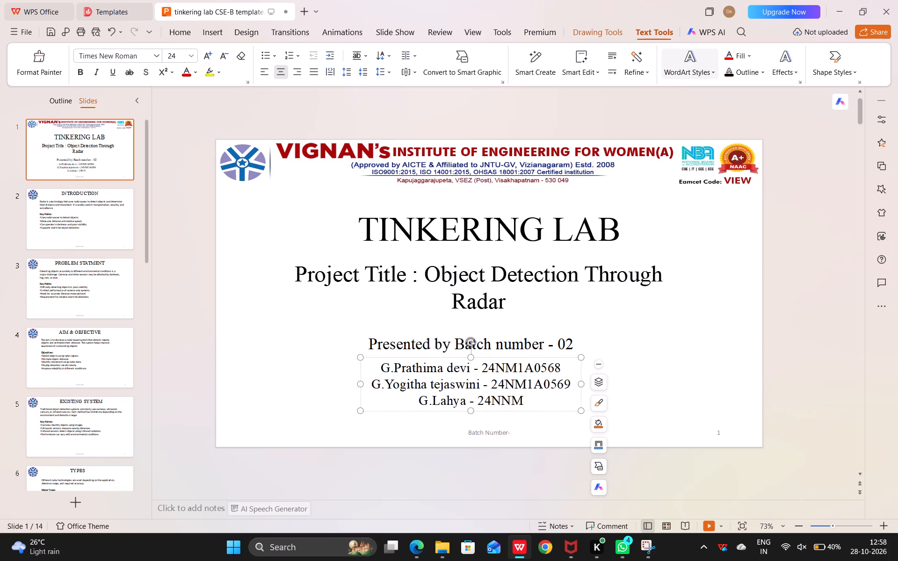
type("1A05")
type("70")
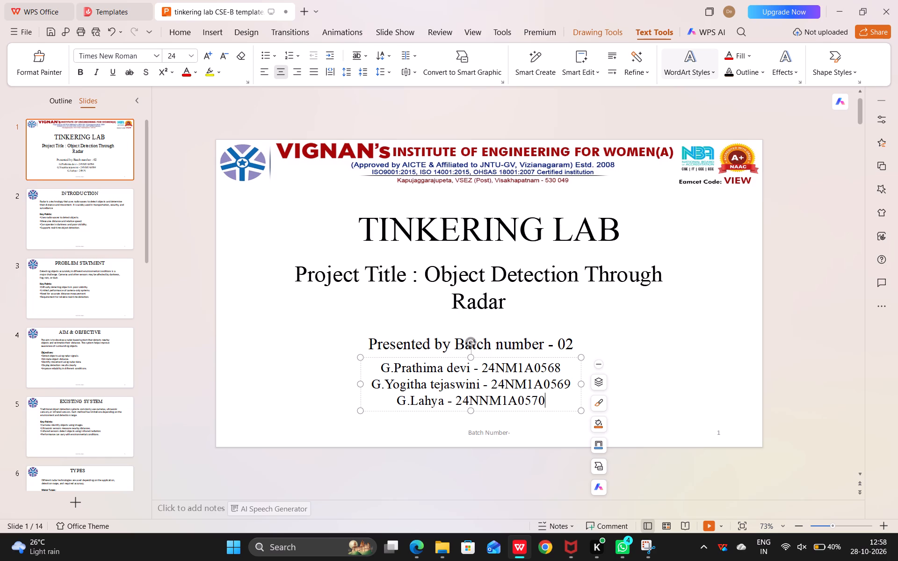
Add the fourth team member's name and roll number on the line below, in the same dash-separated format.
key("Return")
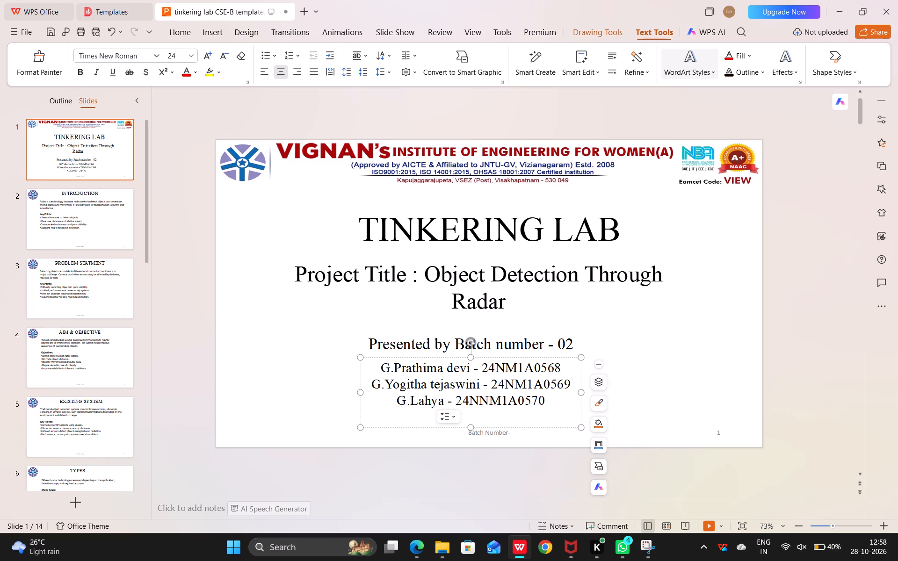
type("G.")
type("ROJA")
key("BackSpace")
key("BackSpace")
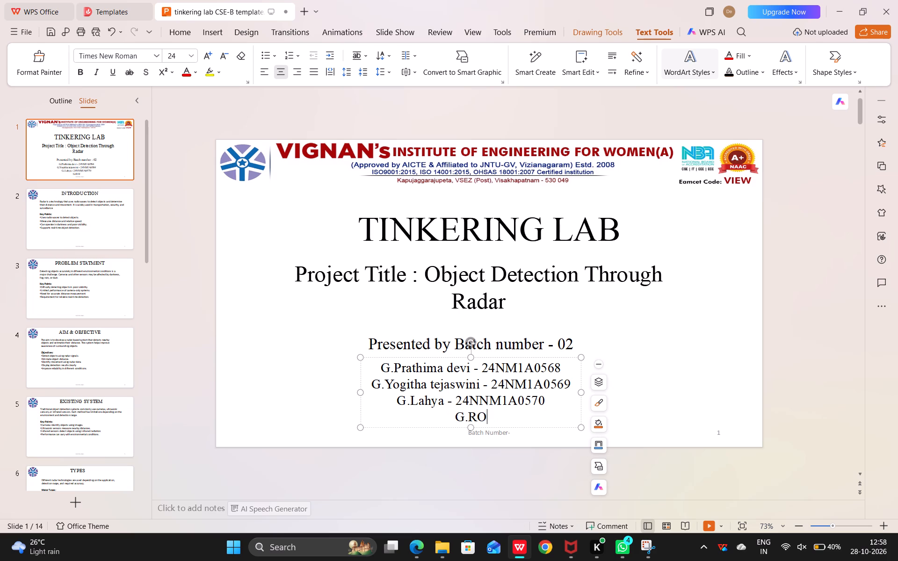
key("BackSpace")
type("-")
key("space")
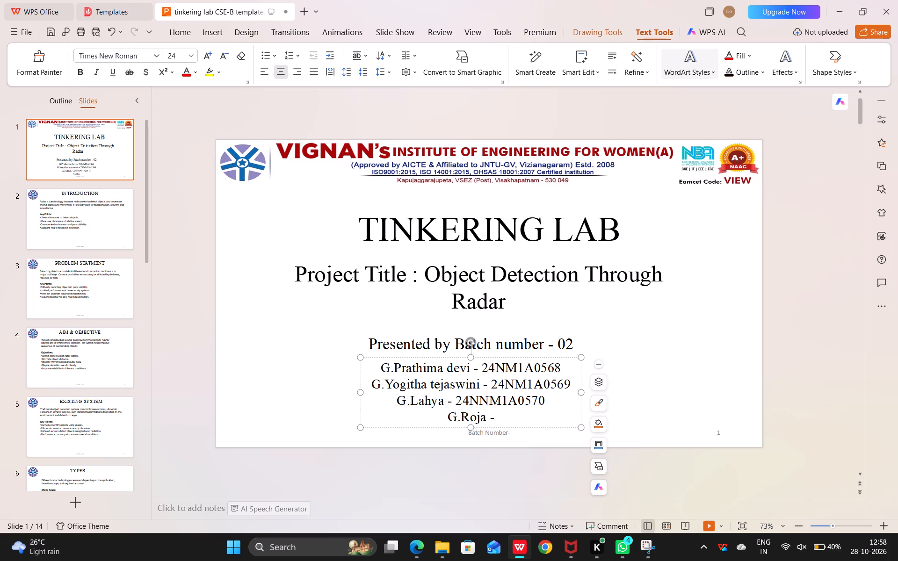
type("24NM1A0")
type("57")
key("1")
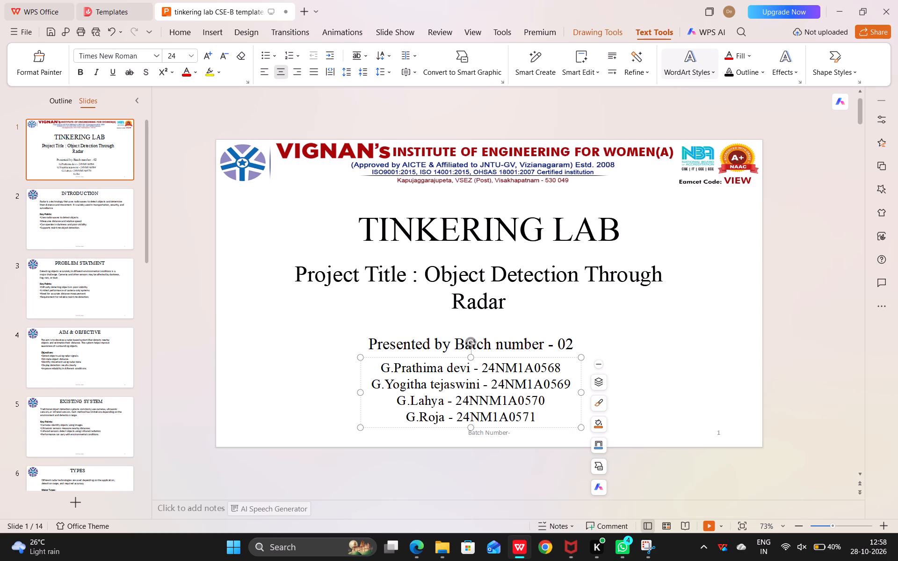
left_click(693, 354)
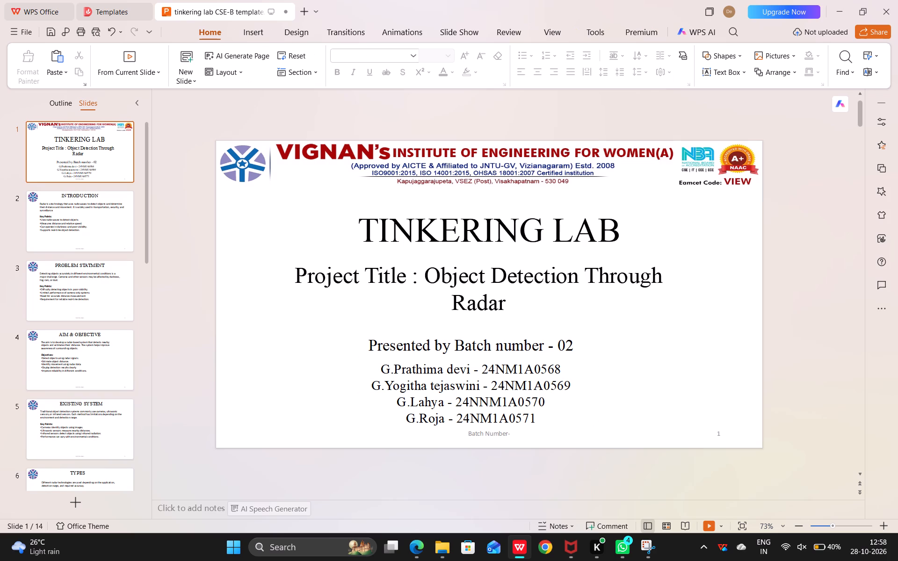
Left-align all four team member lines below the "Presented by" line.
left_click_drag(543, 418, 370, 373)
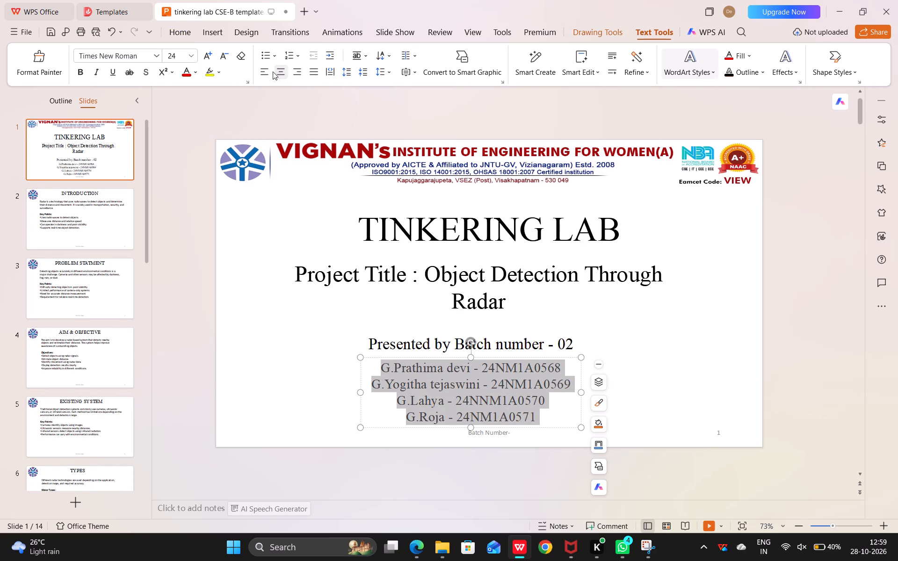
left_click(262, 73)
left_click(630, 340)
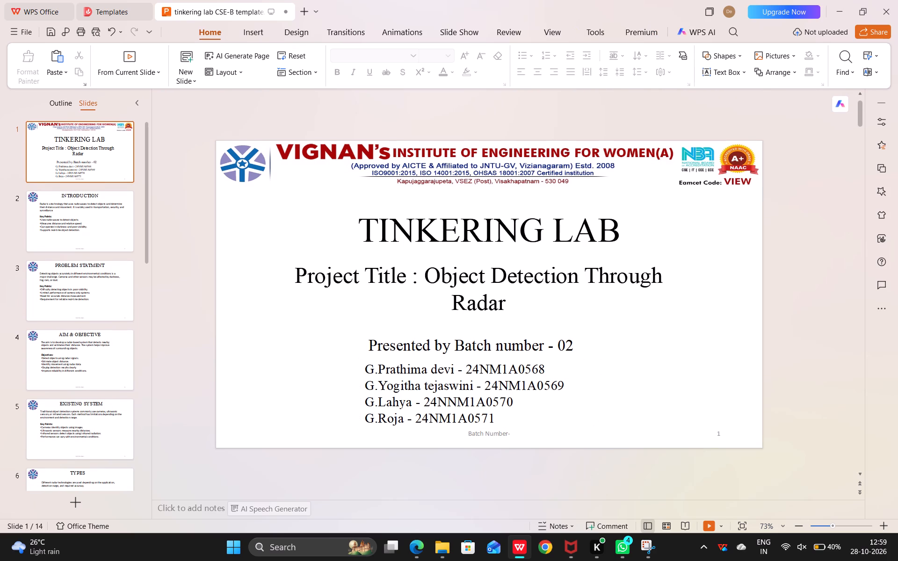
Complete the "Batch Number-" footer on the title slide with 02.
left_click(512, 433)
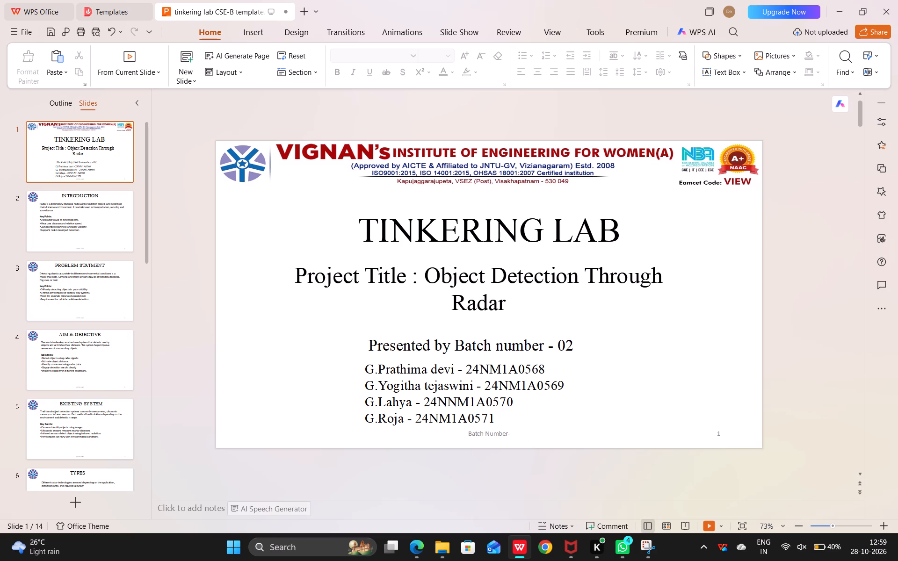
left_click(509, 434)
left_click(512, 434)
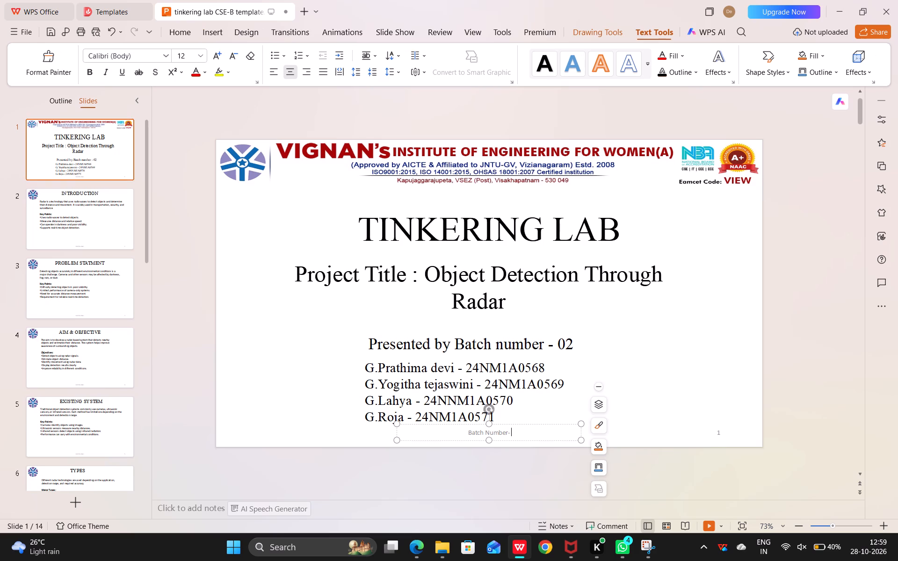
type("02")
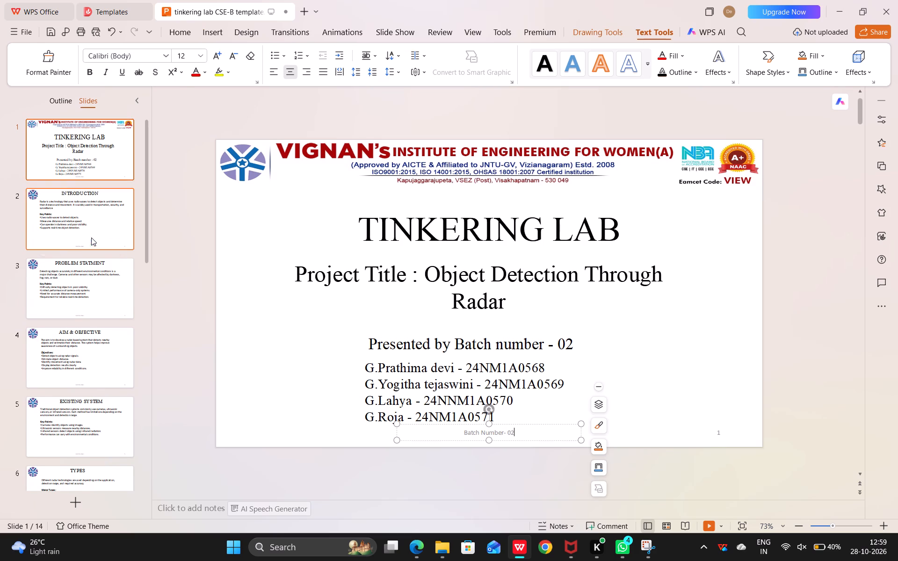
Add 02 after "Batch Number-" in the footers of the Introduction and Problem Statment slides.
left_click(93, 237)
left_click(524, 435)
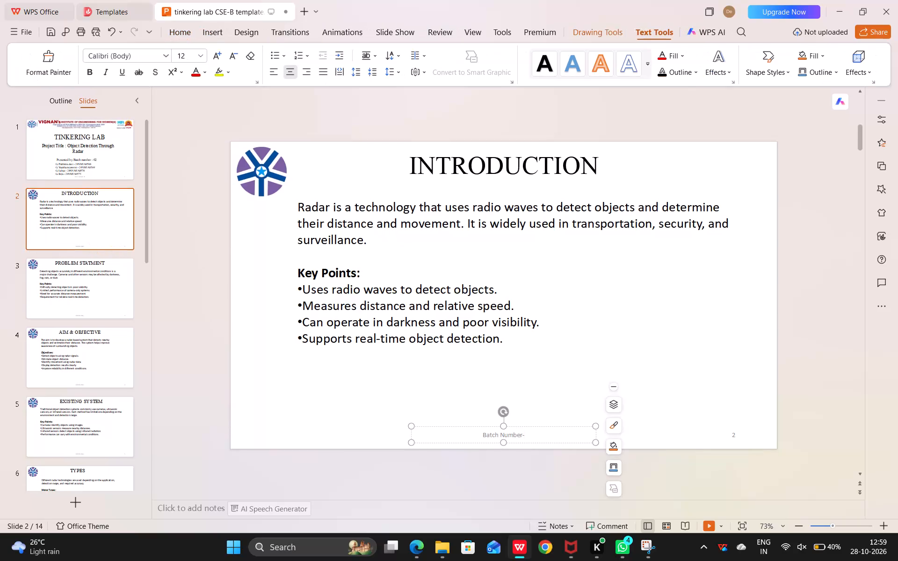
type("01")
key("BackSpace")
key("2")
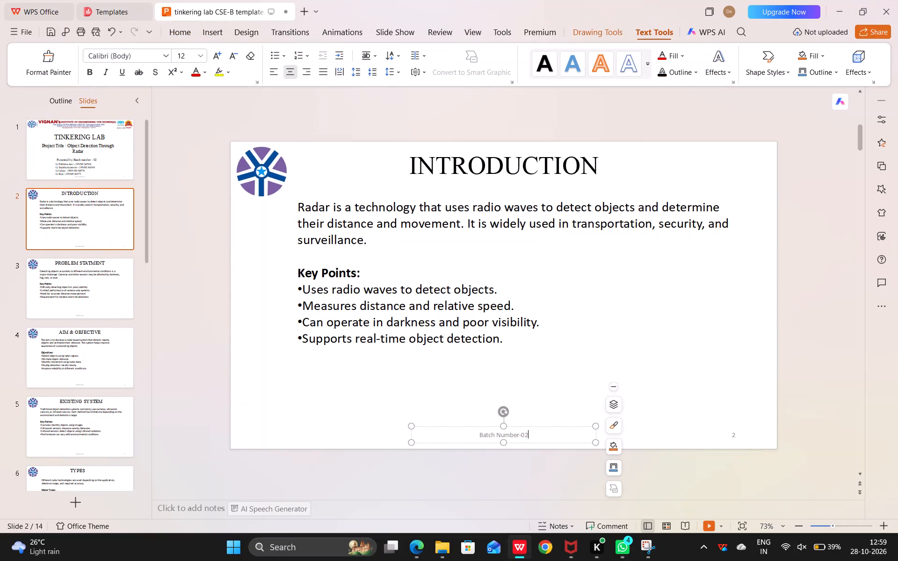
left_click(85, 280)
left_click(525, 438)
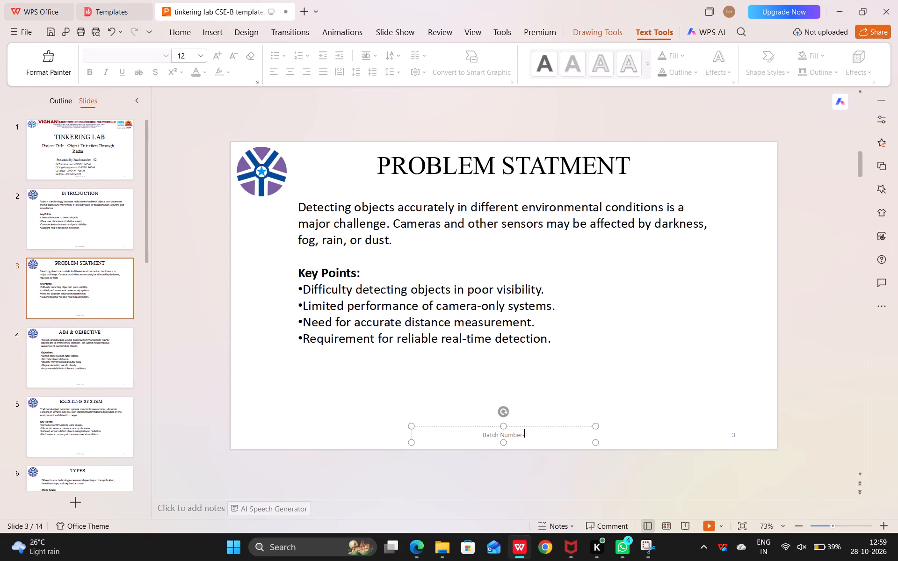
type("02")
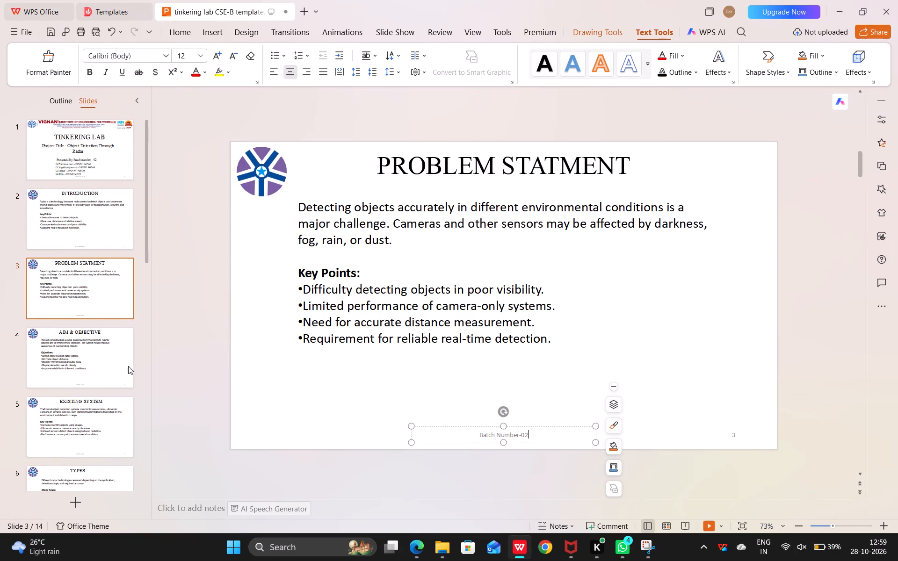
Add 02 after "Batch Number-" in the footers of the Aim & Objective and Existing System slides.
left_click(106, 354)
left_click(527, 434)
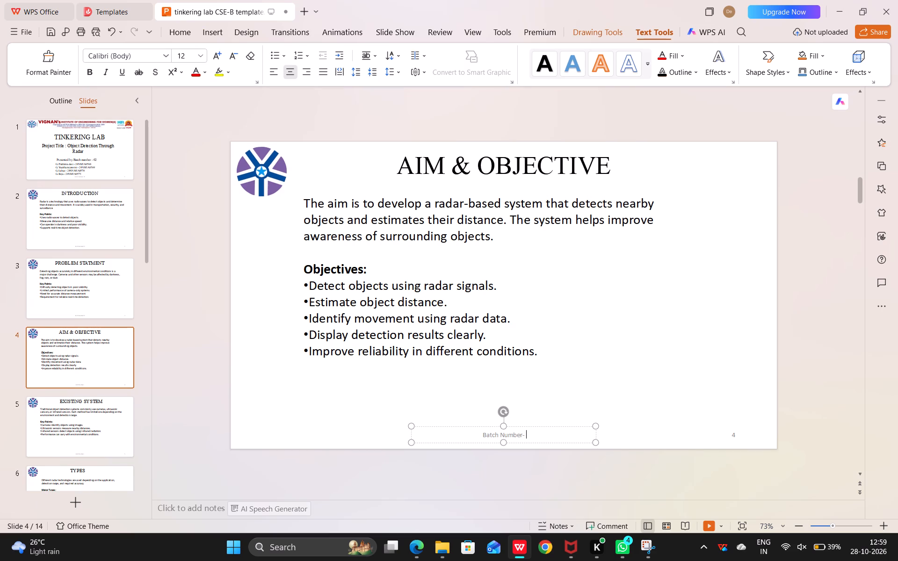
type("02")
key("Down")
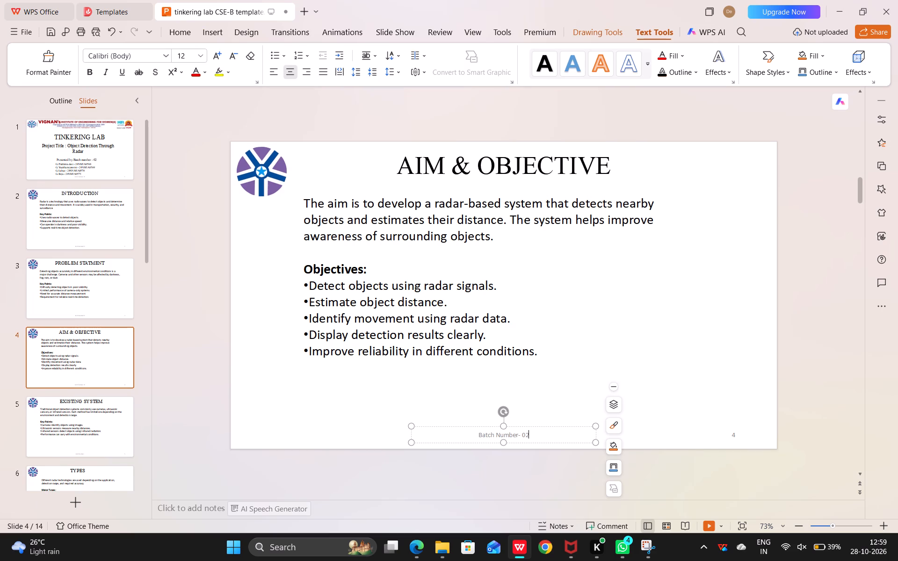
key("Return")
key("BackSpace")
left_click(89, 412)
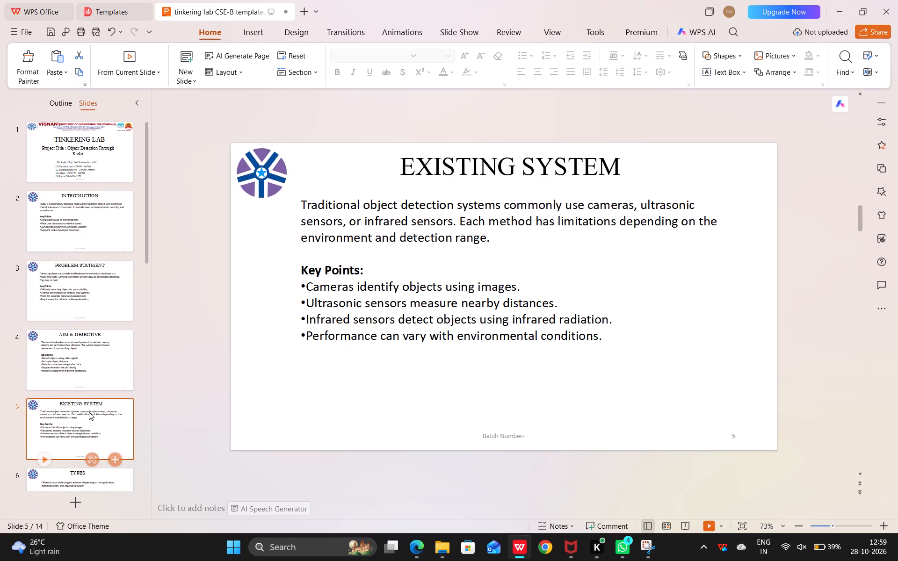
left_click(523, 436)
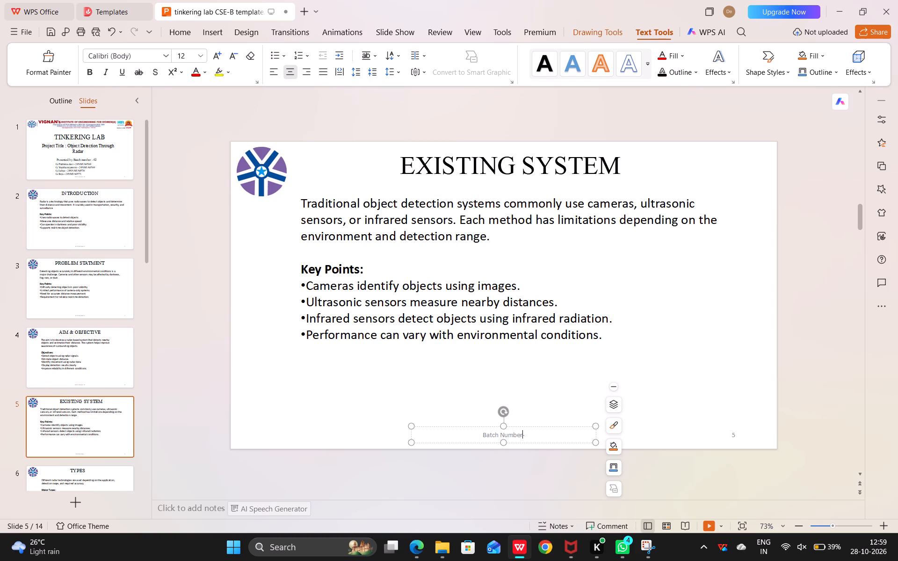
key("Right")
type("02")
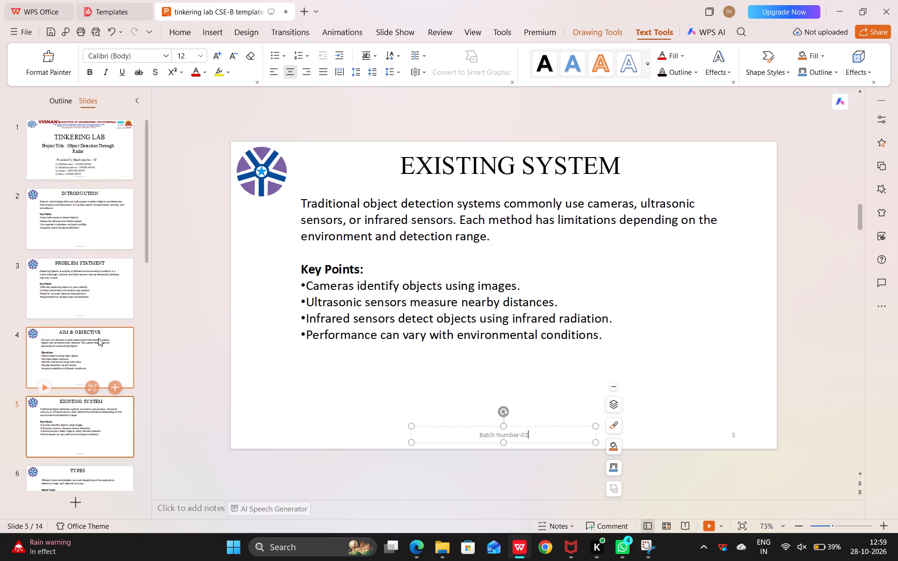
Add 02 after "Batch Number-" in the footers of the Types and Drawbacks slides.
scroll(86, 340, "down", 3)
left_click(78, 283)
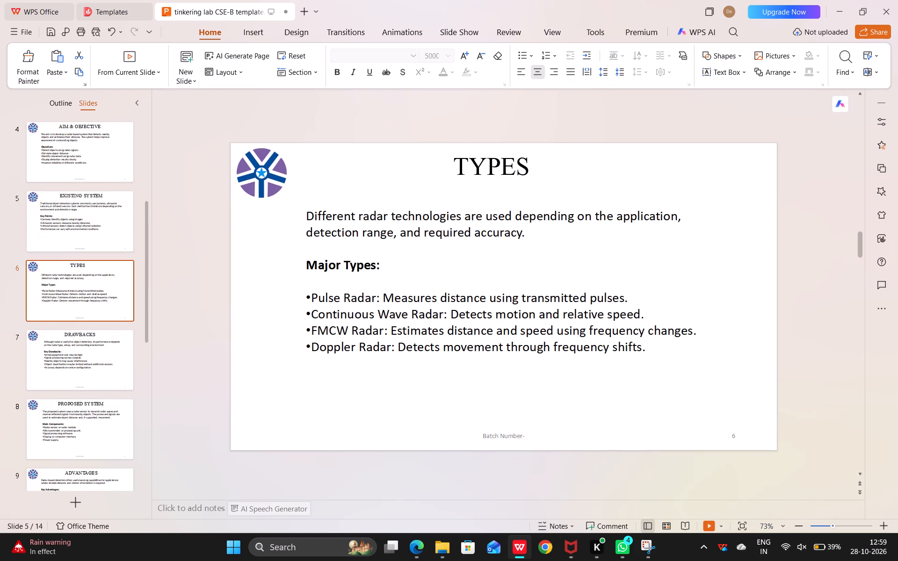
left_click(525, 436)
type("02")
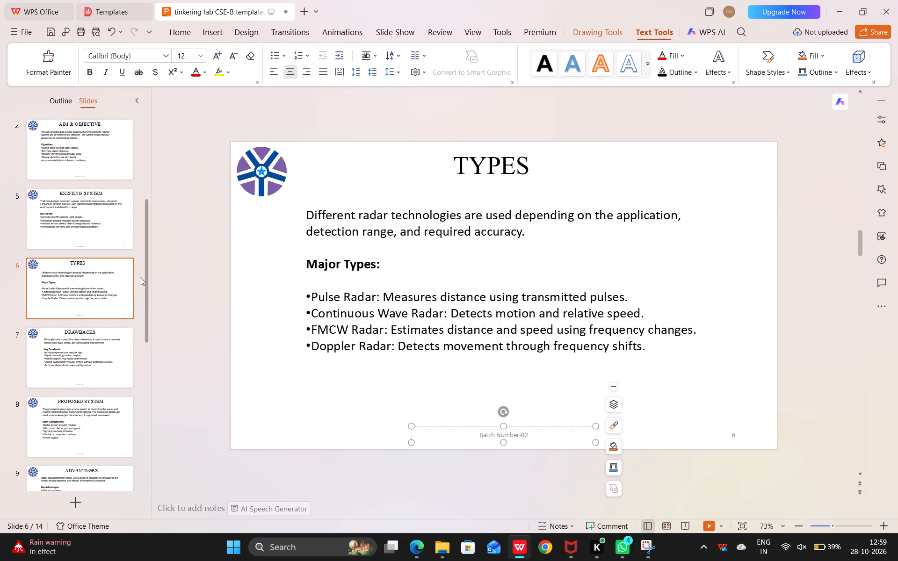
left_click(100, 350)
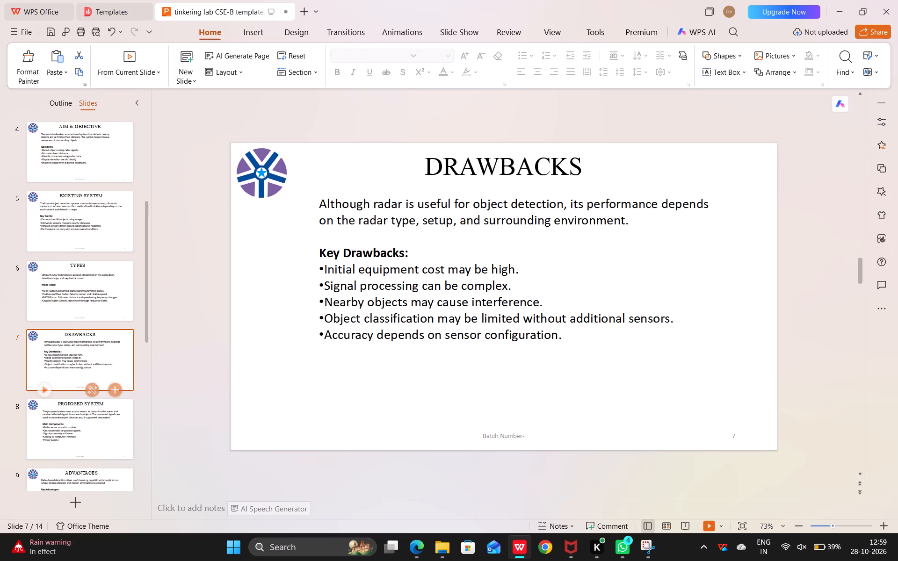
left_click(525, 438)
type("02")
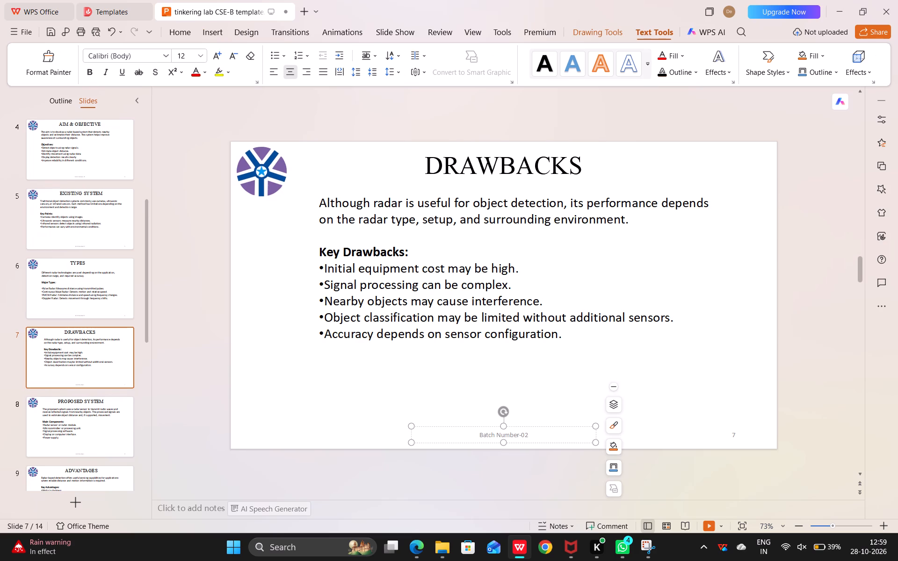
Add 02 after "Batch Number-" in the footer of the Proposed System slide.
left_click(65, 299)
scroll(77, 303, "down", 3)
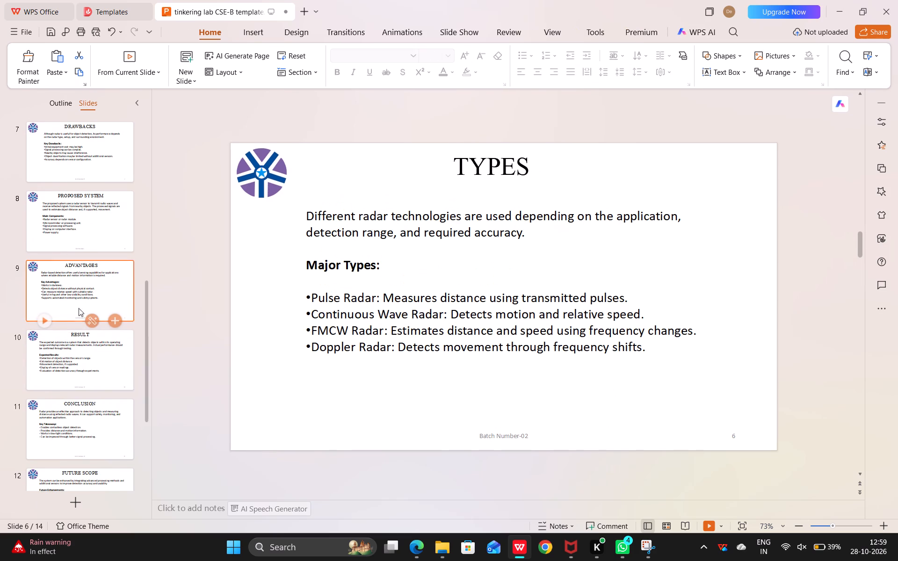
left_click(92, 317)
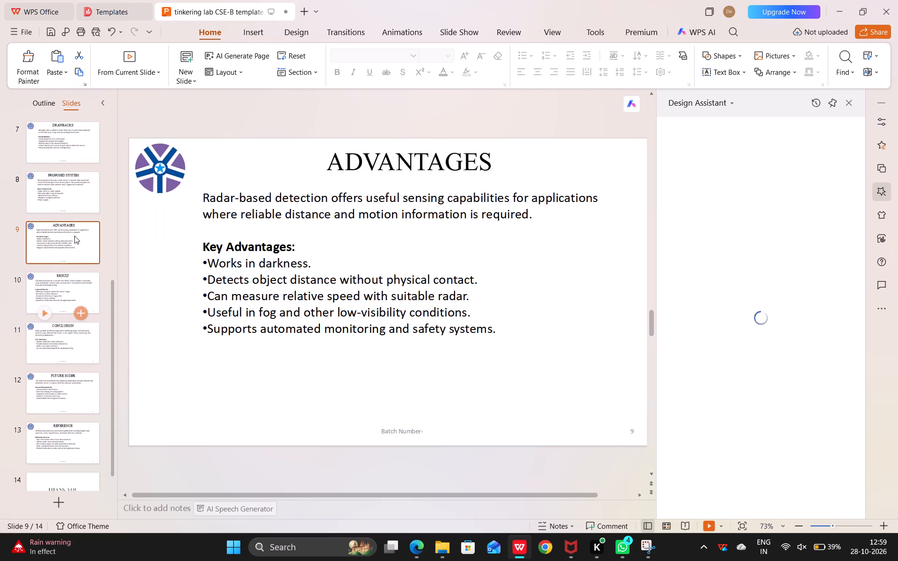
left_click(73, 233)
left_click(40, 187)
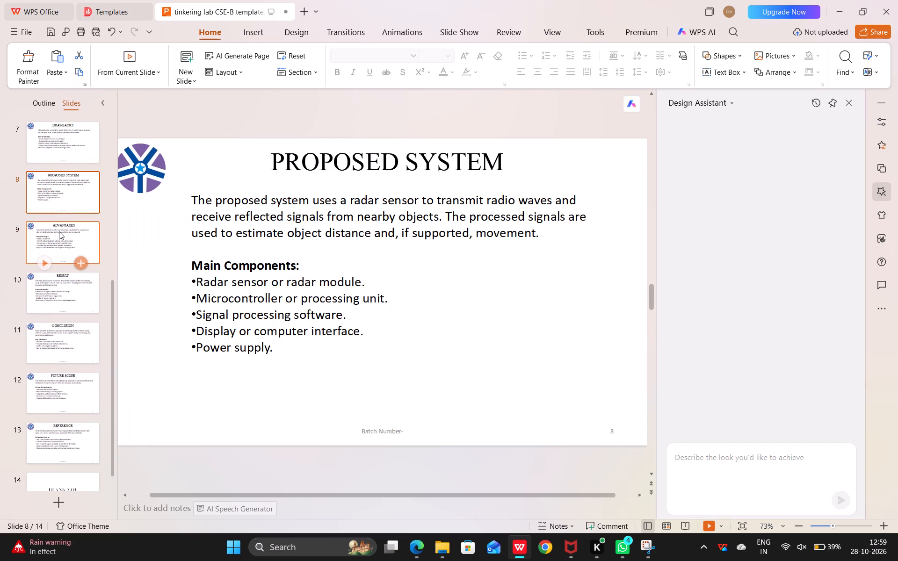
left_click(54, 154)
left_click(71, 205)
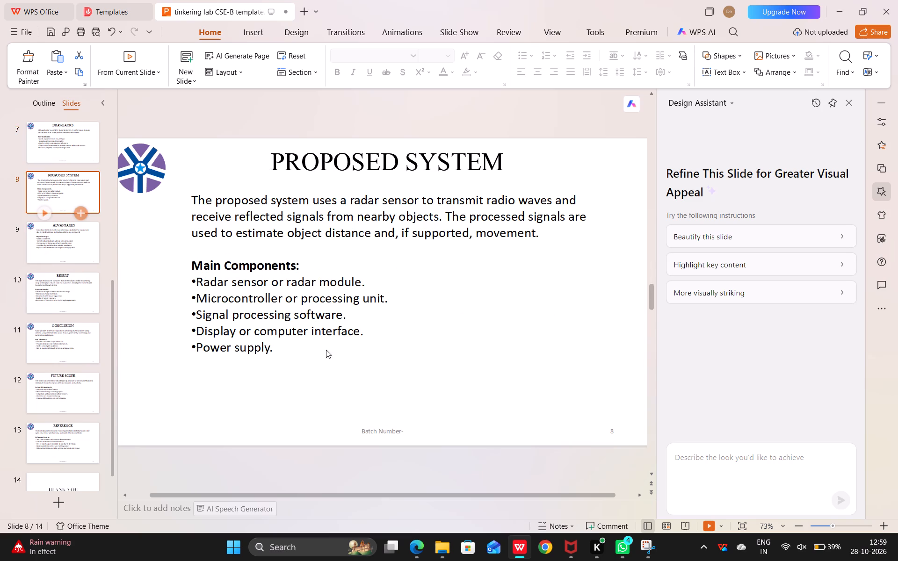
left_click(405, 430)
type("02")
Check the batch number footers on the slides from Result to Reference and from the title slide to Drawbacks.
left_click(87, 248)
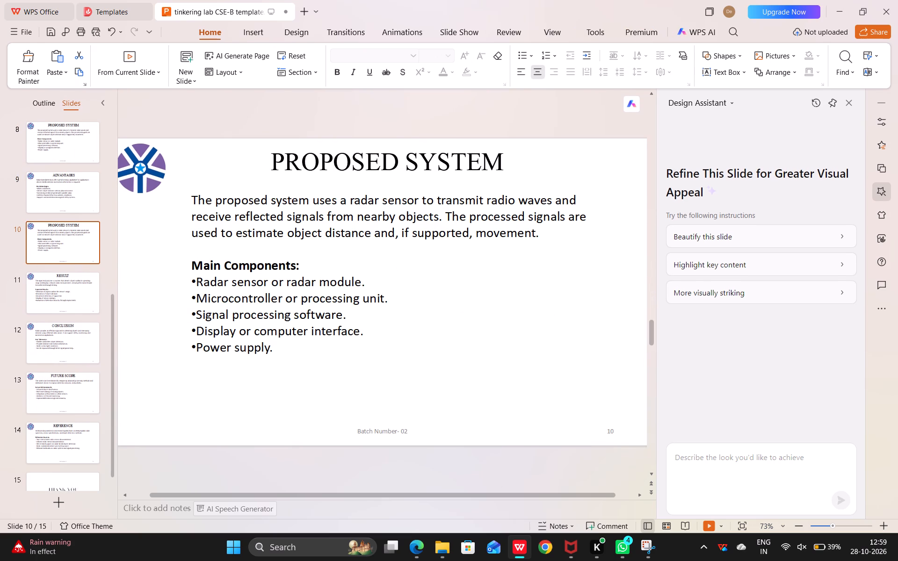
left_click(82, 296)
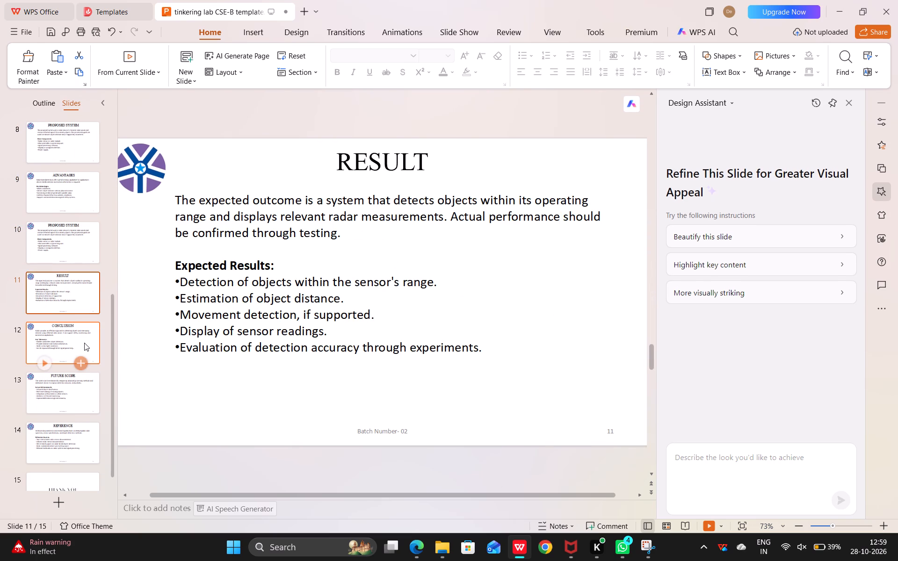
left_click(84, 343)
left_click(63, 385)
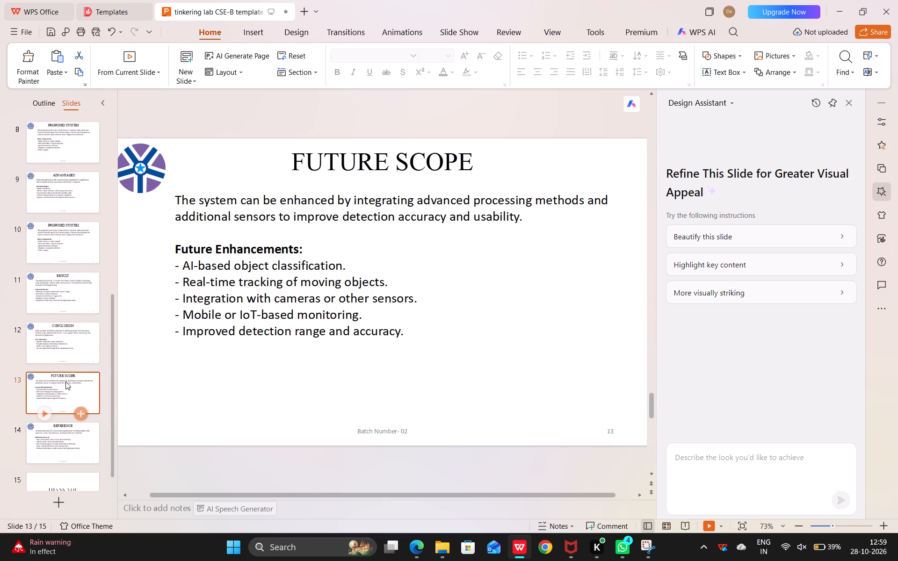
scroll(65, 381, "down", 1)
left_click(65, 397)
left_click(67, 408)
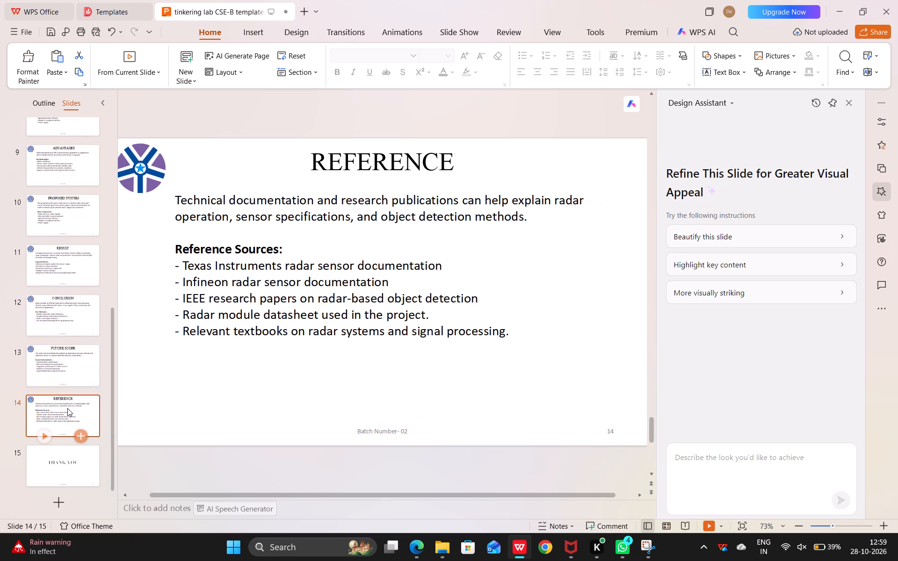
scroll(59, 349, "up", 2)
scroll(55, 283, "up", 5)
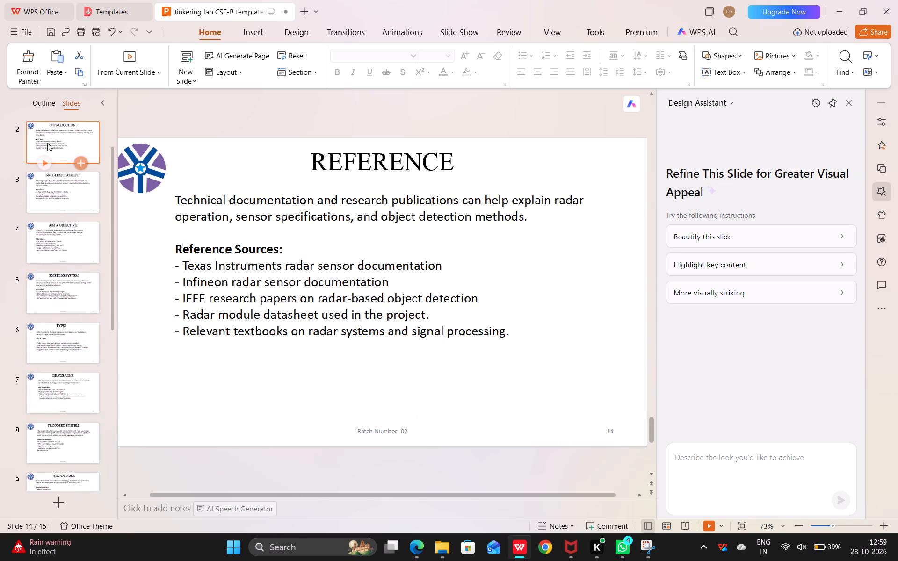
scroll(47, 143, "up", 4)
left_click(63, 147)
left_click(66, 192)
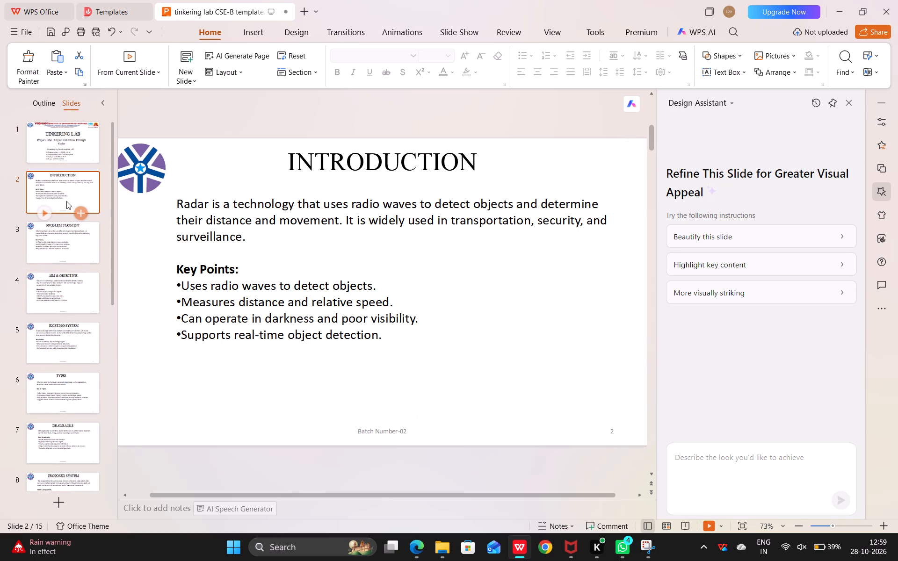
left_click(69, 229)
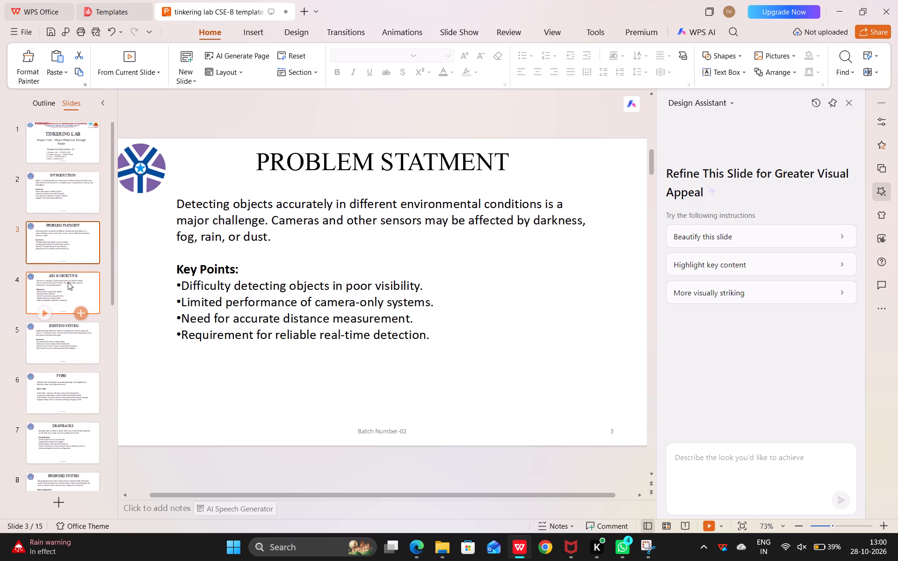
left_click(68, 282)
left_click(75, 336)
left_click(66, 403)
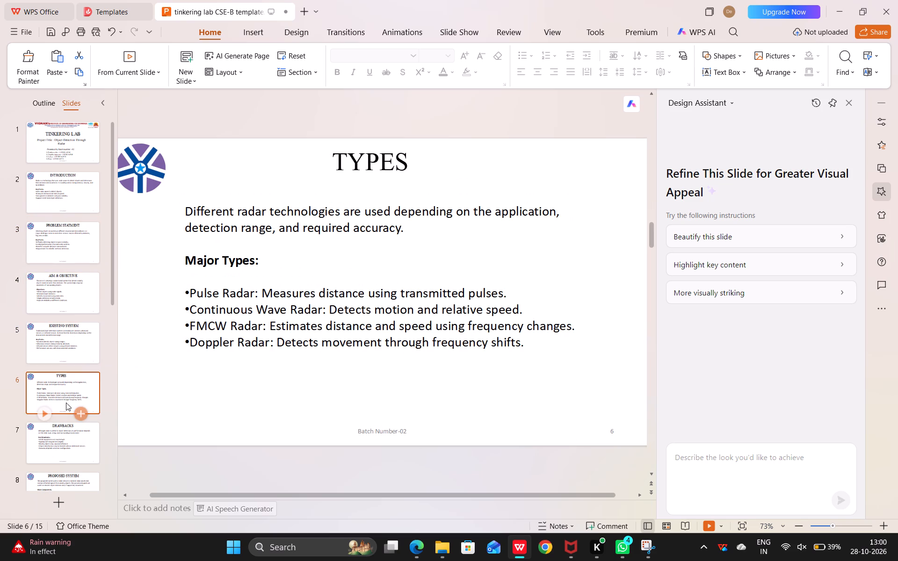
left_click(64, 424)
Add 02 after "Batch Number-" in the footer of the Advantages slide.
scroll(64, 424, "down", 2)
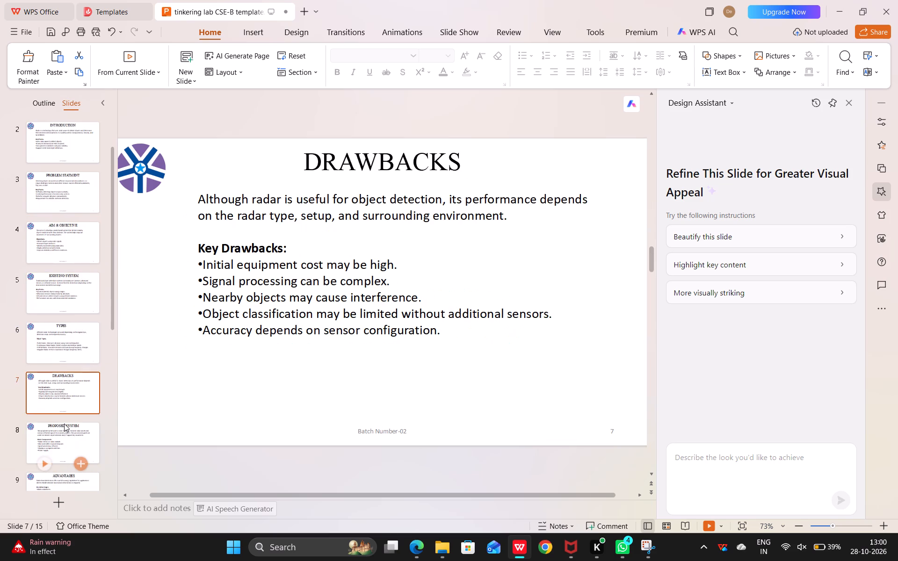
left_click(66, 424)
left_click(395, 431)
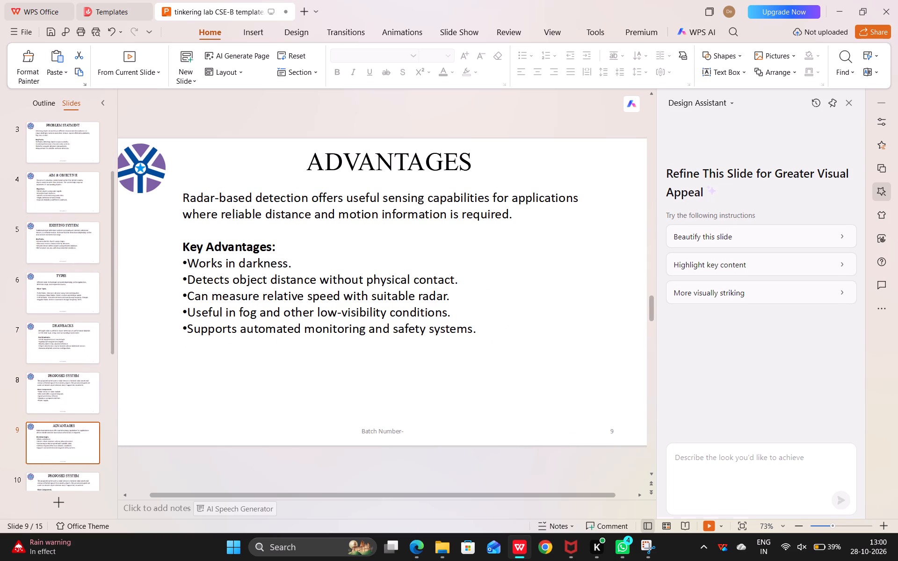
key("Right")
key("Right")
key("Right")
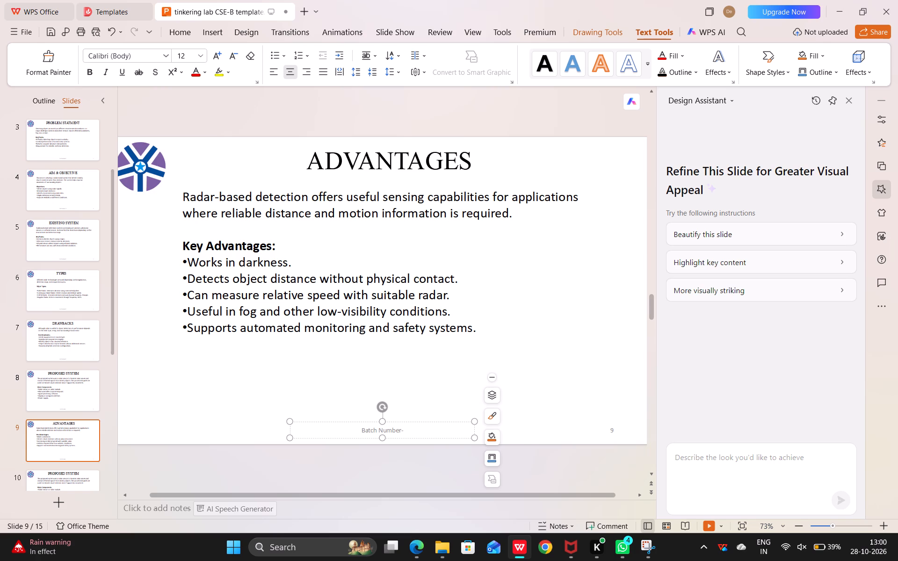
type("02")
Add 02 after "Batch Number-" in the footer of the closing Thank You slide.
left_click(65, 470)
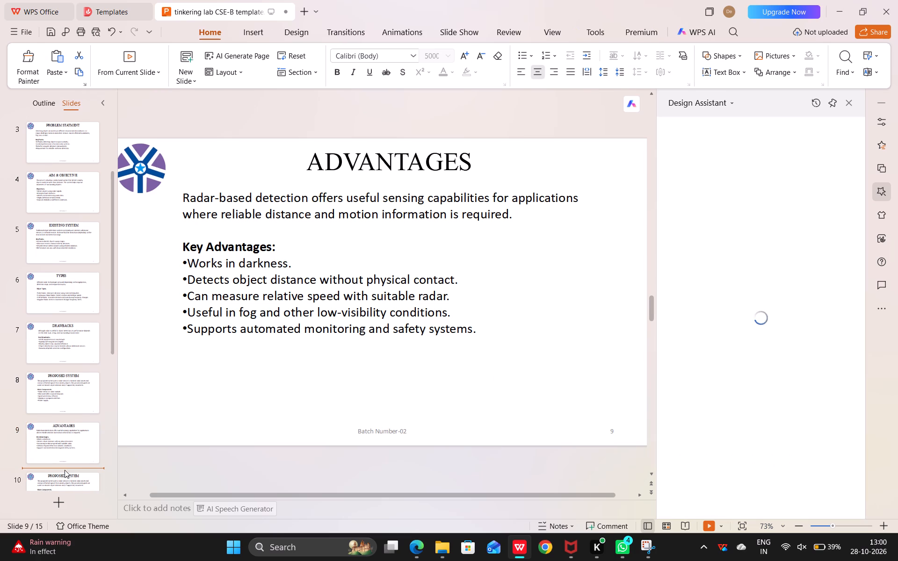
scroll(69, 464, "down", 1)
left_click(74, 446)
scroll(73, 443, "down", 3)
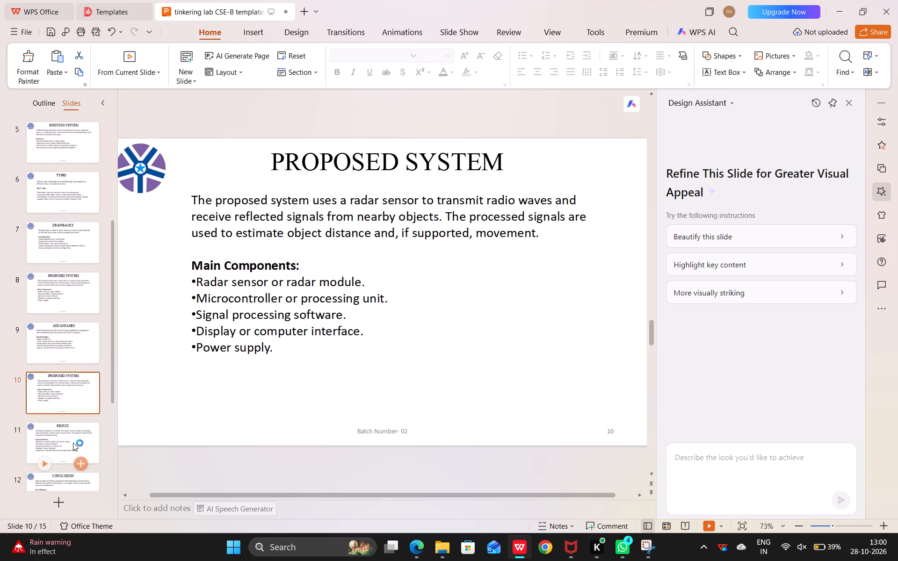
scroll(73, 443, "down", 7)
left_click(70, 468)
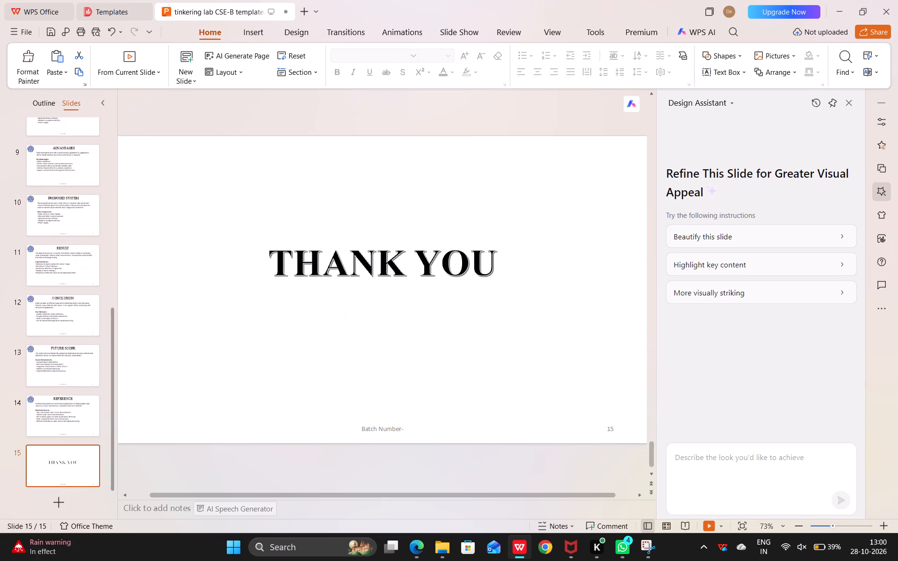
left_click(403, 431)
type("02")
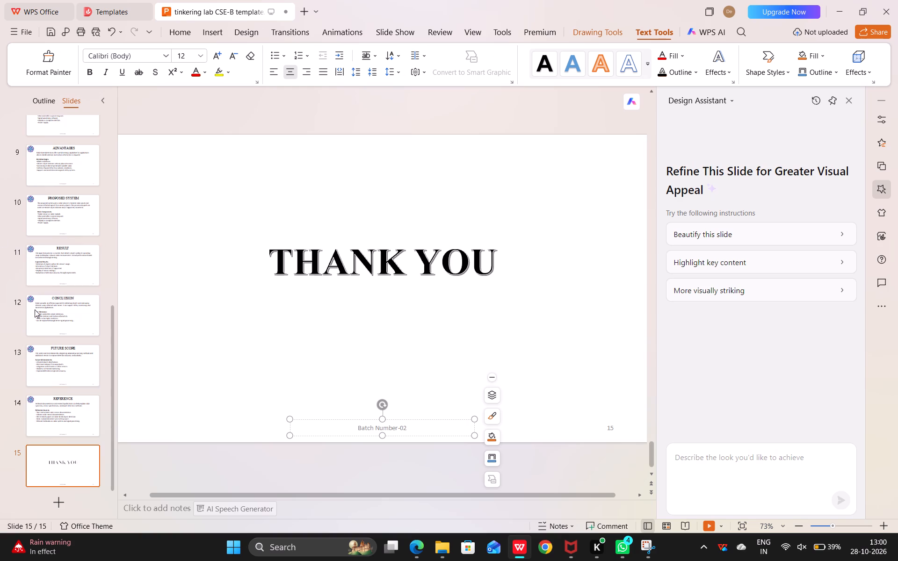
Set the font size of the "Project Title : Object Detection Through Radar" line on the title slide to 36.
left_click(43, 411)
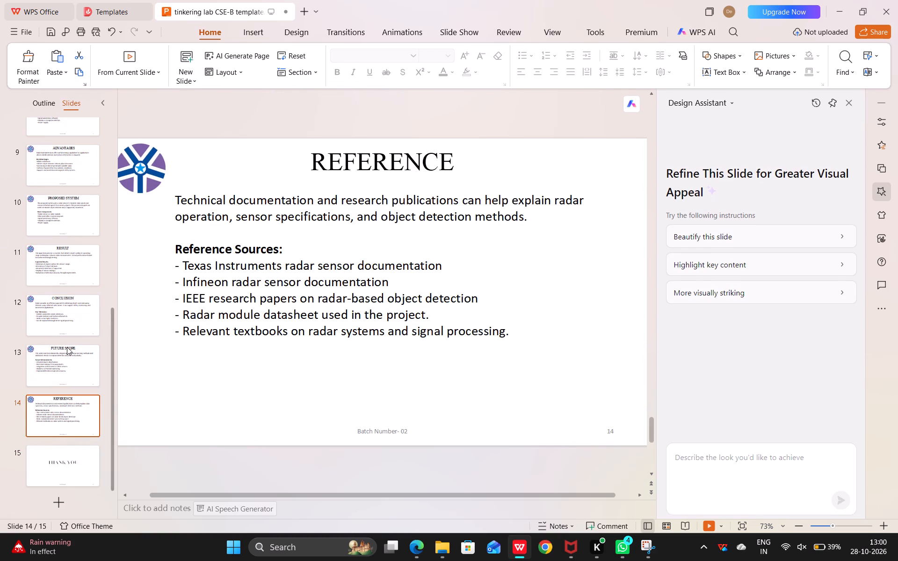
scroll(45, 349, "up", 12)
left_click(68, 151)
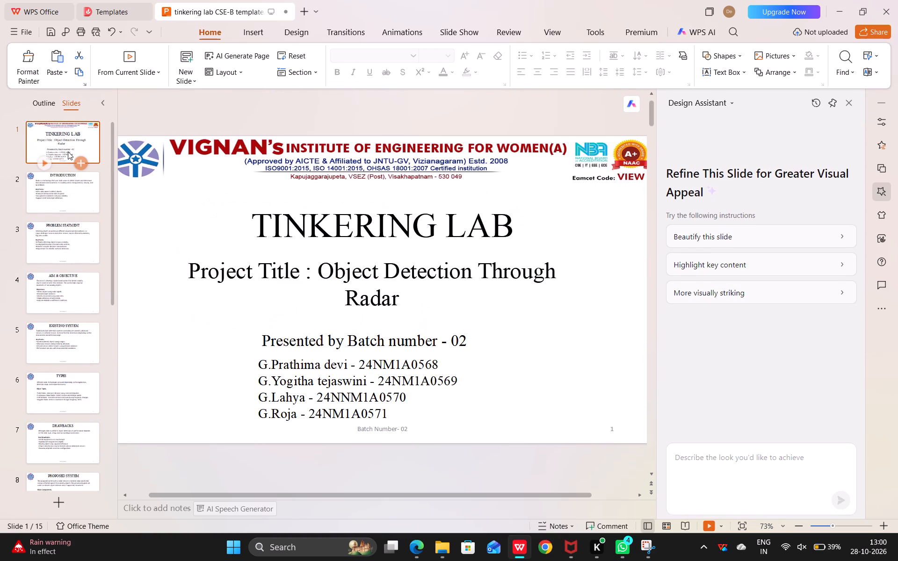
left_click(68, 185)
left_click(68, 237)
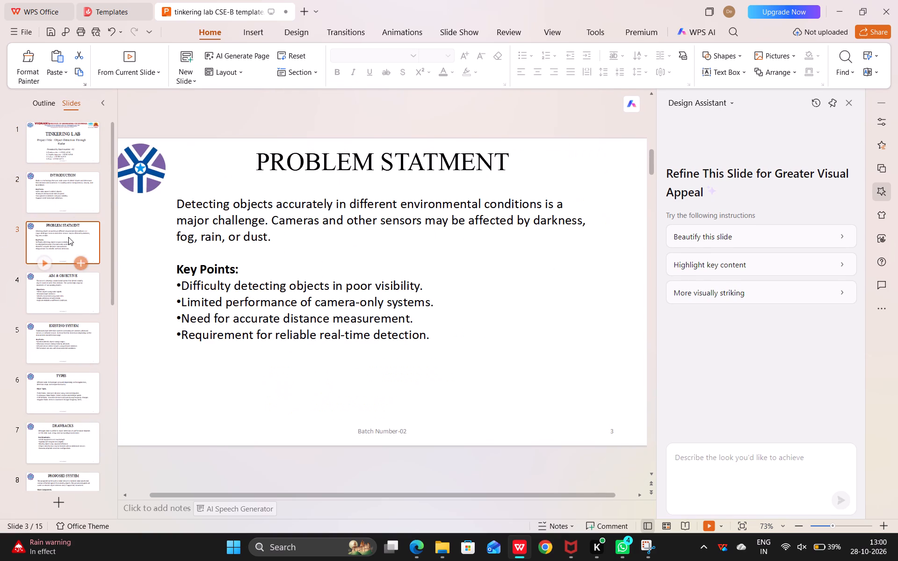
left_click(61, 152)
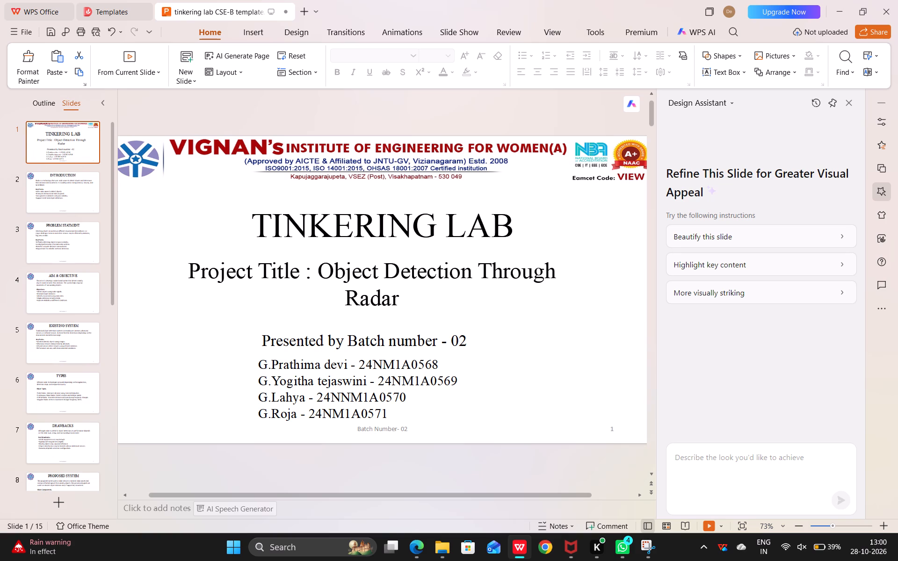
left_click_drag(403, 300, 190, 269)
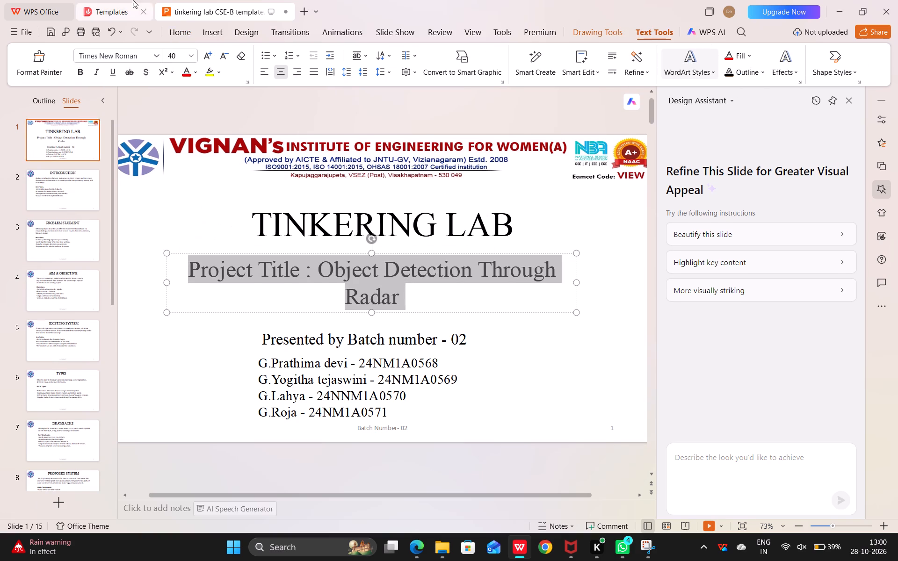
left_click(191, 55)
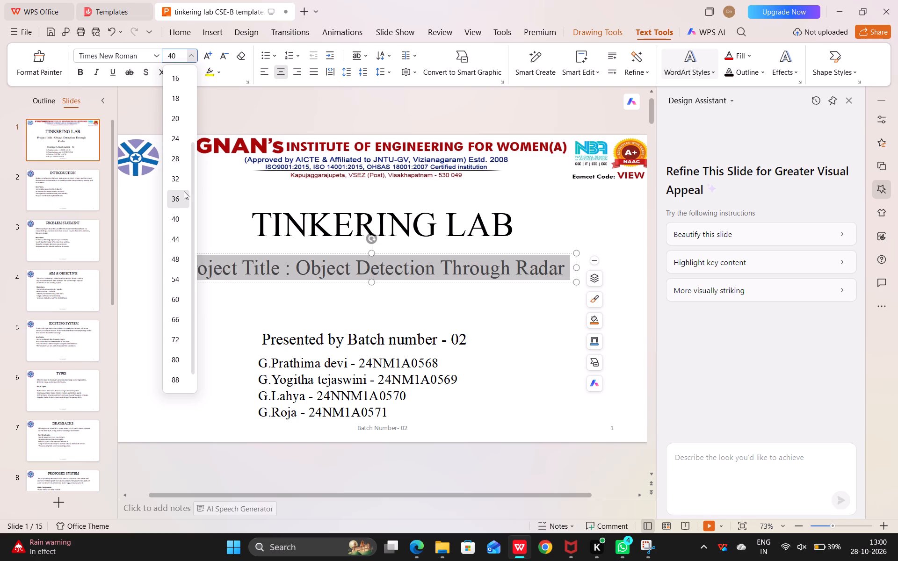
left_click(183, 195)
left_click(381, 304)
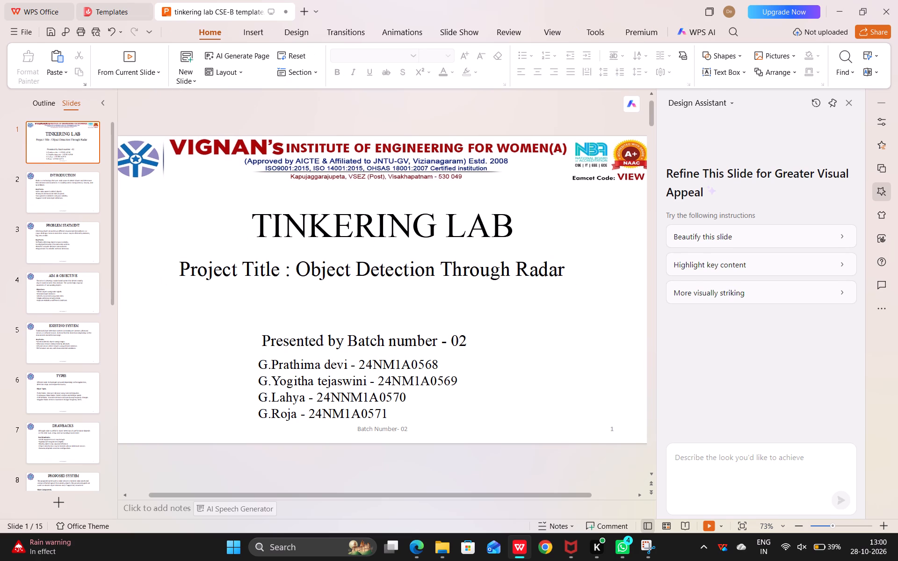
Move the project title line slightly down and to the right on the title slide, and close the Design Assistant.
left_click(434, 277)
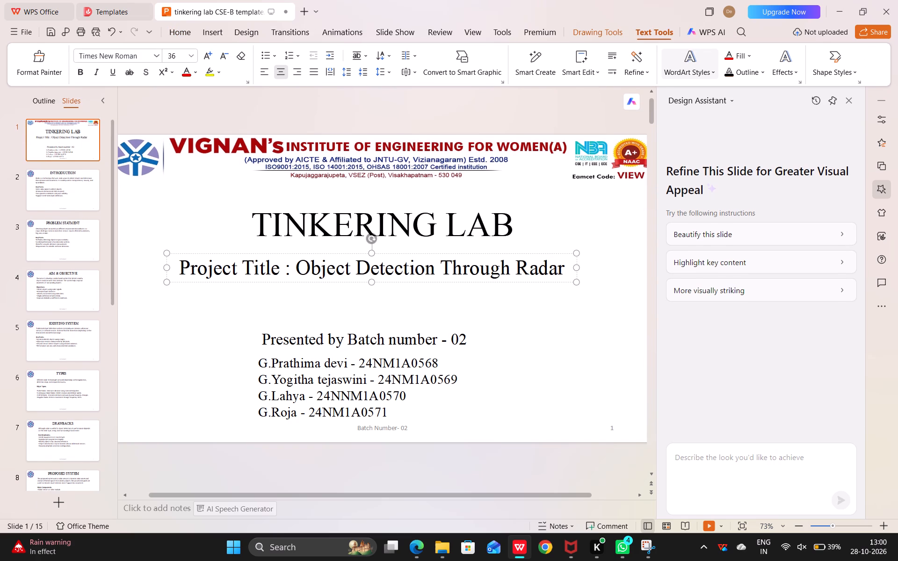
left_click_drag(389, 281, 401, 285)
left_click(494, 358)
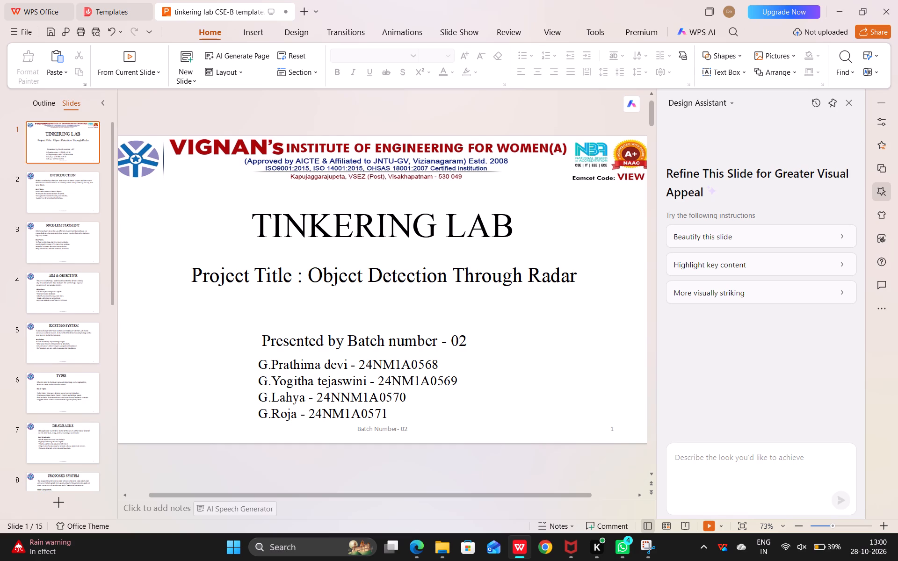
left_click(855, 108)
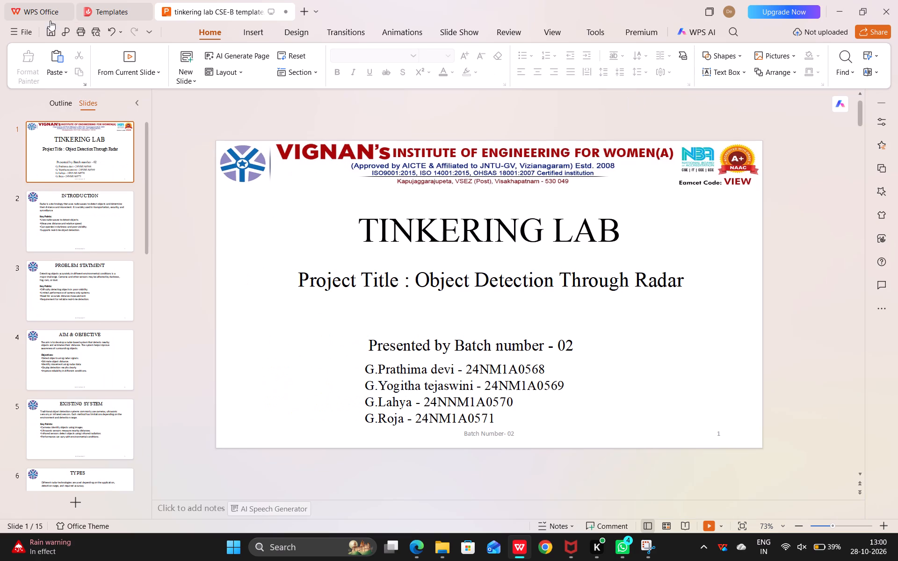
Save a copy of the presentation in Downloads as a PowerPoint file named "Tinkering lab - batch 2".
left_click(16, 26)
left_click(63, 138)
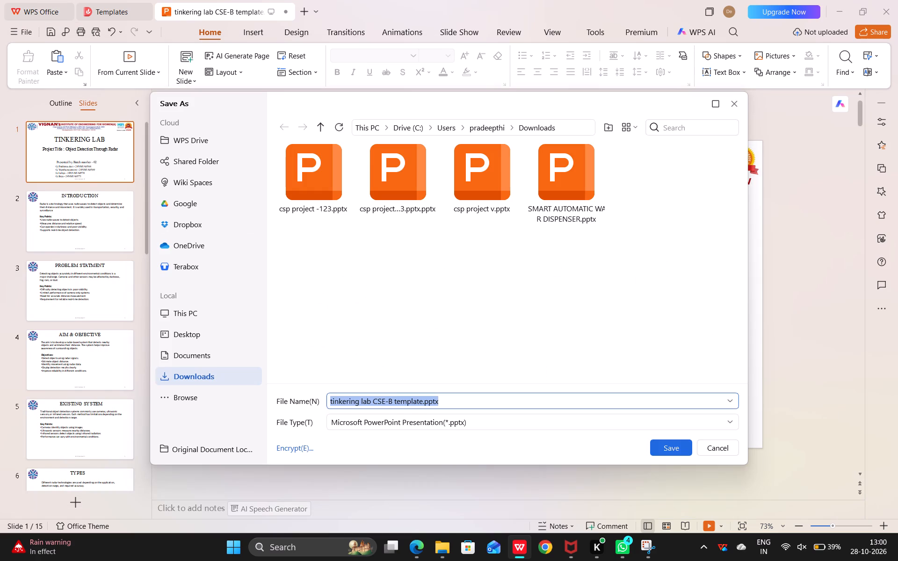
key("BackSpace")
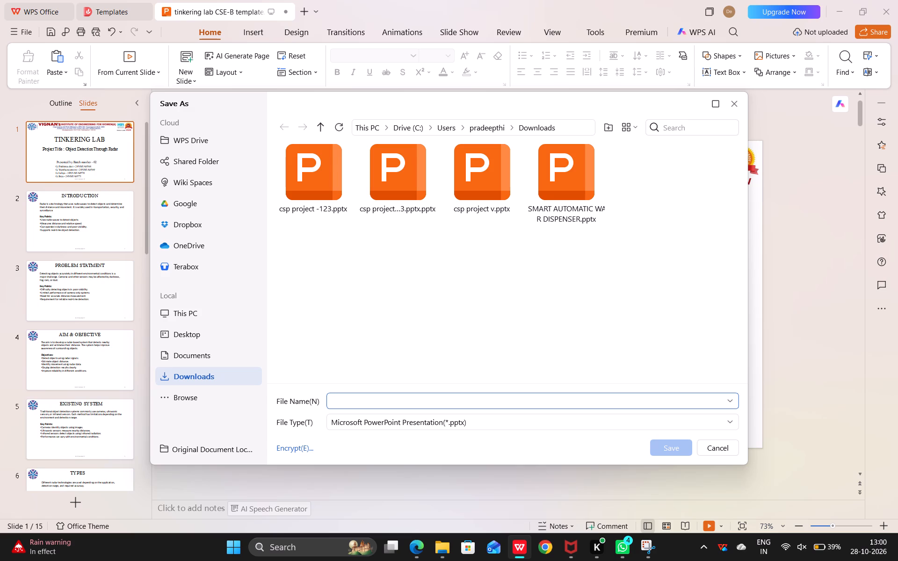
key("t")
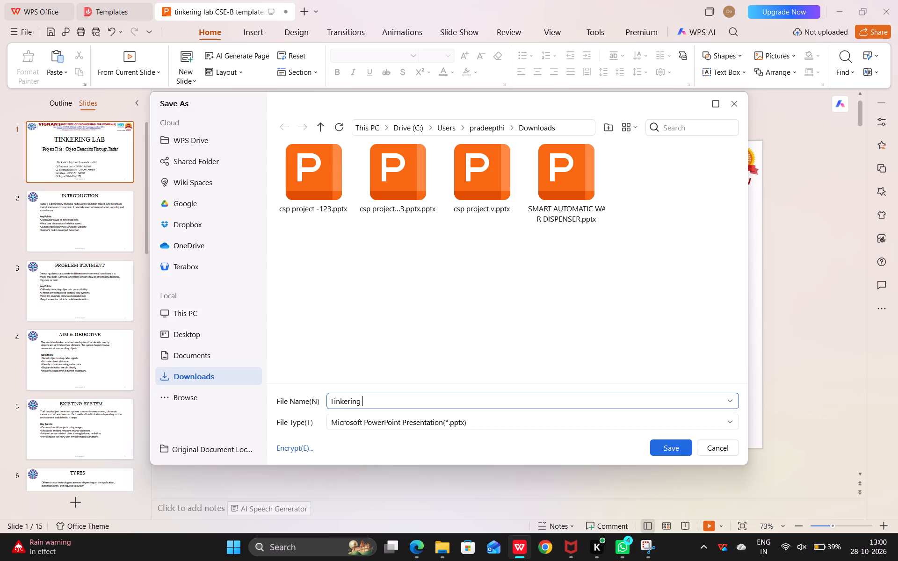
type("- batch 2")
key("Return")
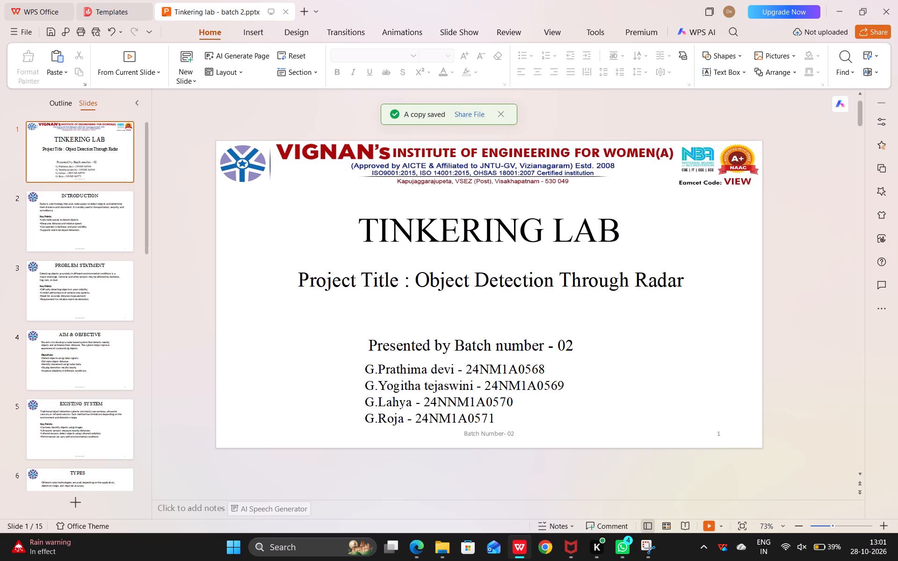
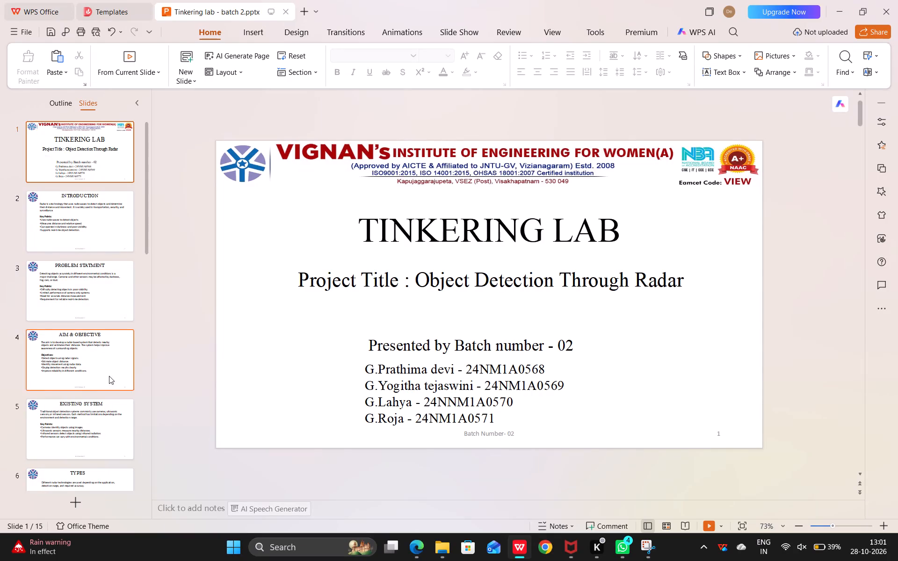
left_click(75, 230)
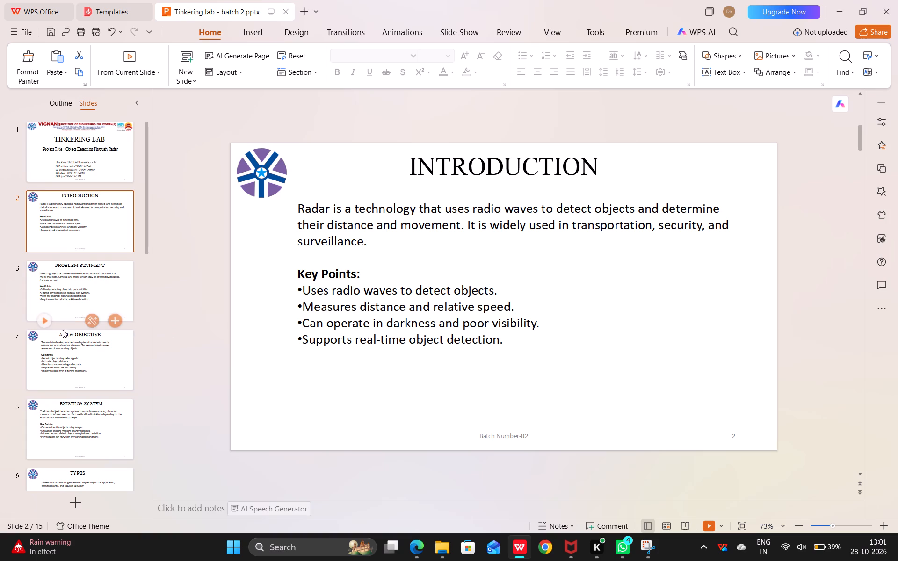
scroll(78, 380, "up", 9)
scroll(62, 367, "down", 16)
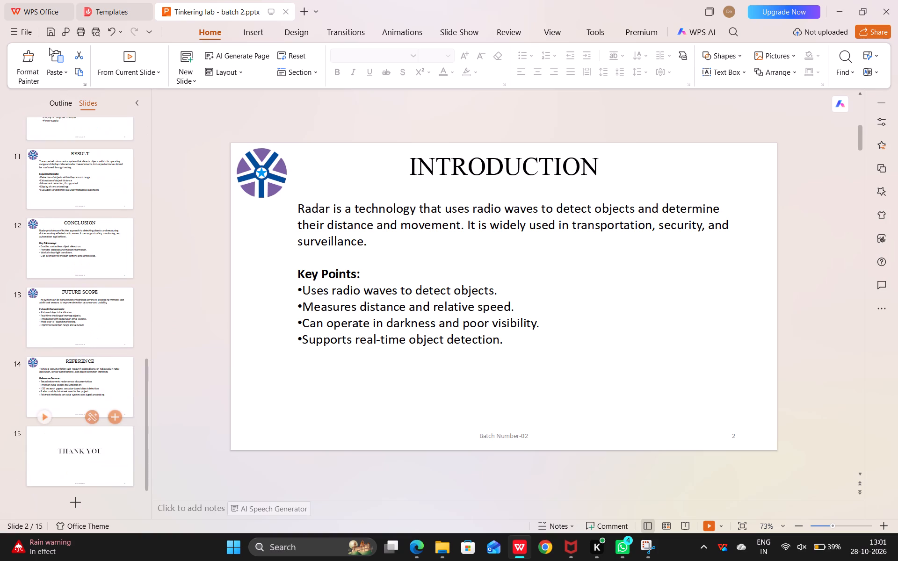
Switch to File Explorer and open the Downloads folder to check for the saved "Tinkering lab - batch 2" presentation.
left_click(444, 547)
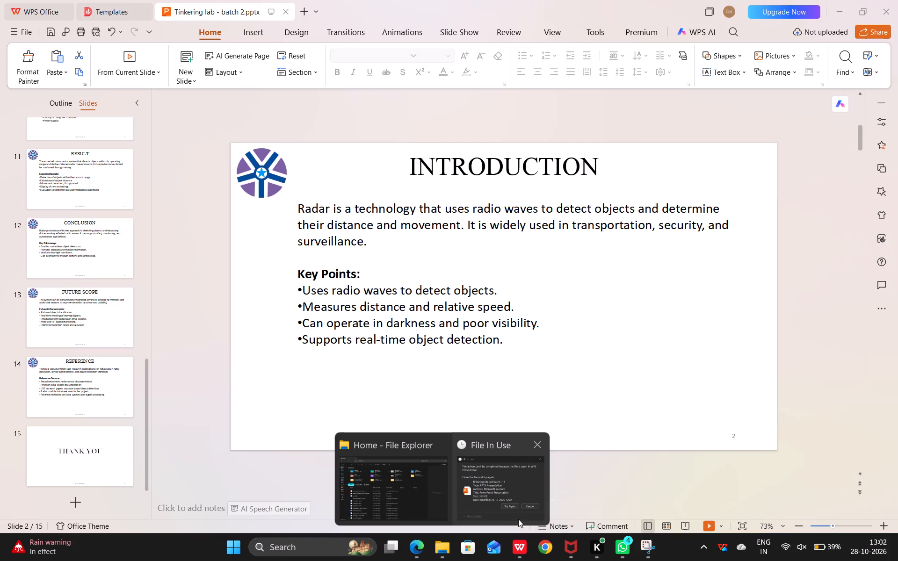
left_click(411, 495)
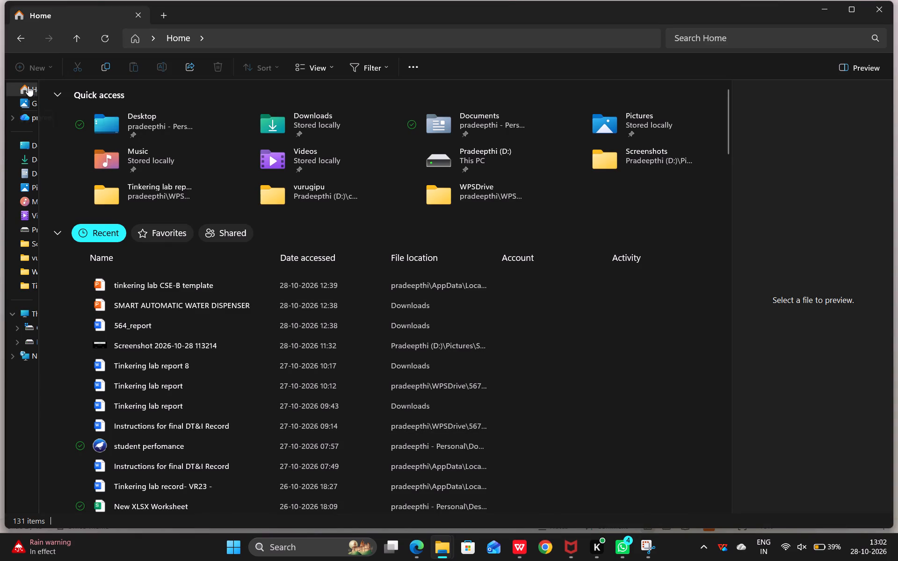
left_click(33, 160)
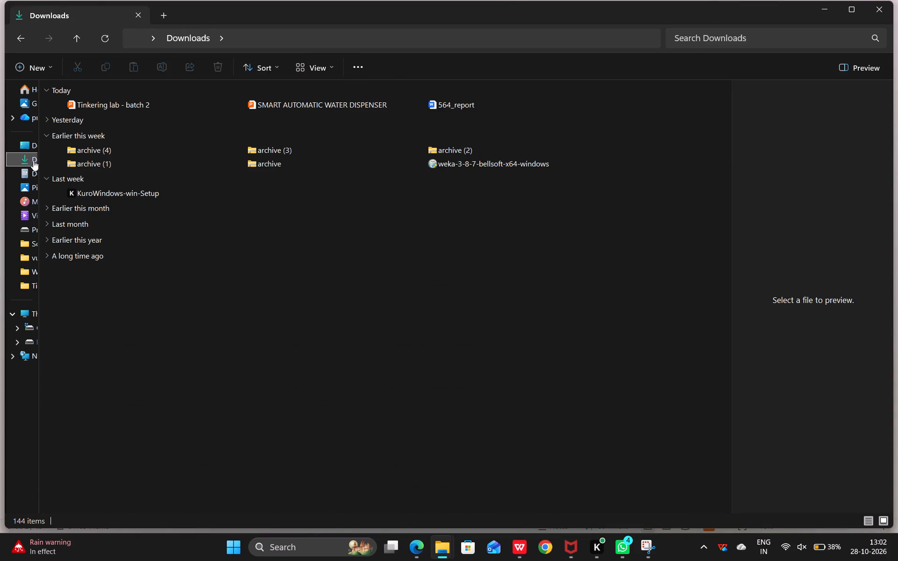